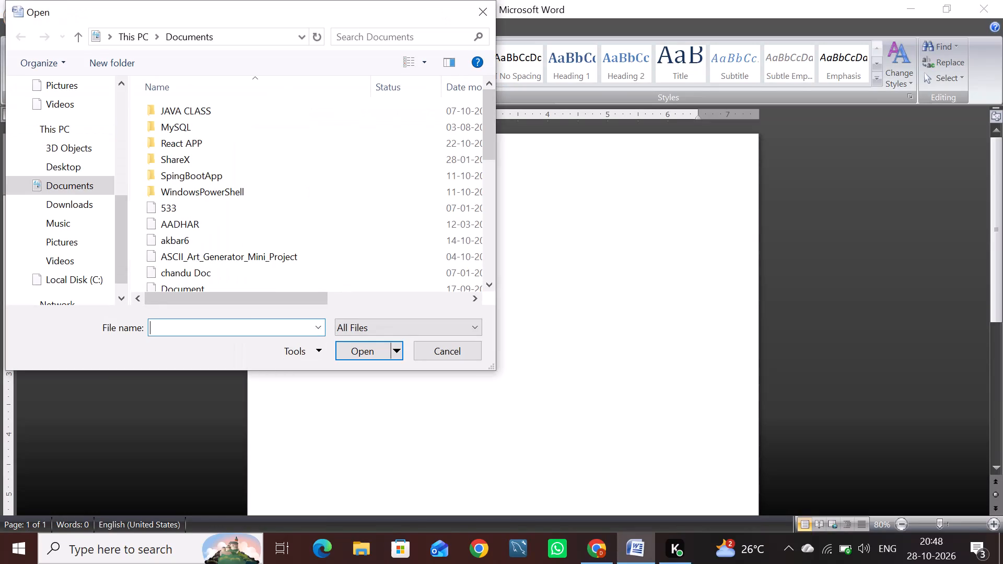
# Open the Customer_Review_Analytics_Using_Hadoop_PBL_Report document from the Downloads folder.
pyautogui.click(96, 211)
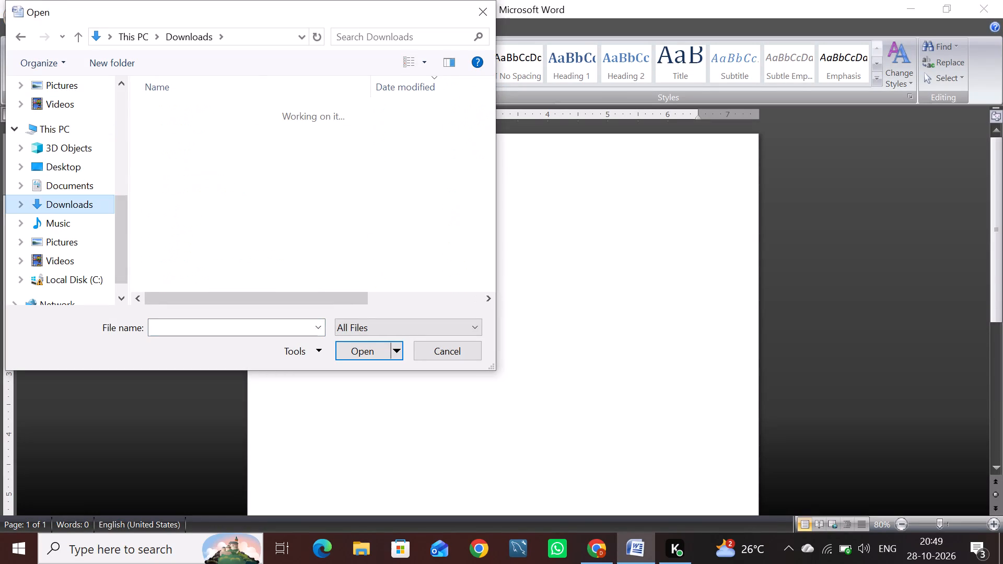
pyautogui.doubleClick(207, 126)
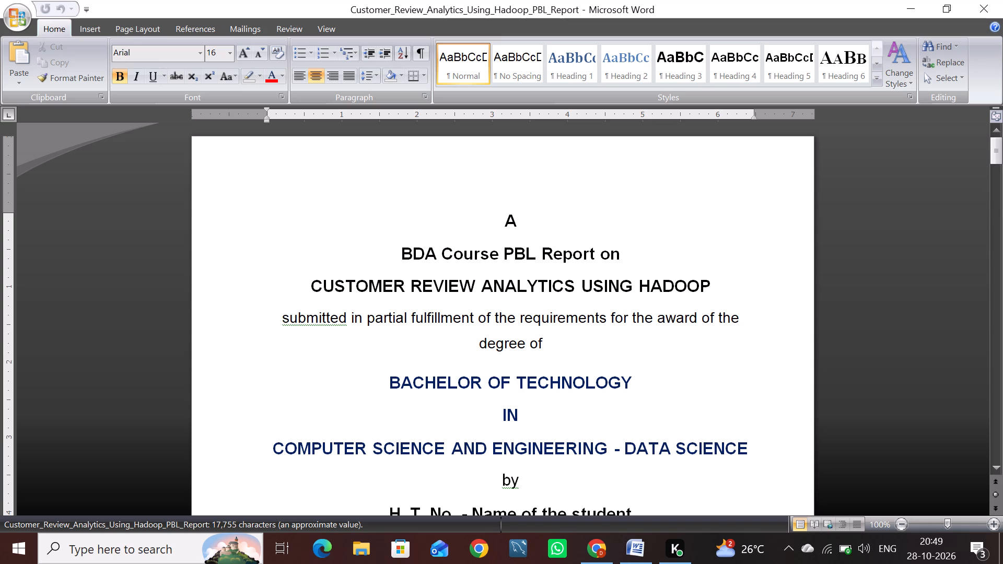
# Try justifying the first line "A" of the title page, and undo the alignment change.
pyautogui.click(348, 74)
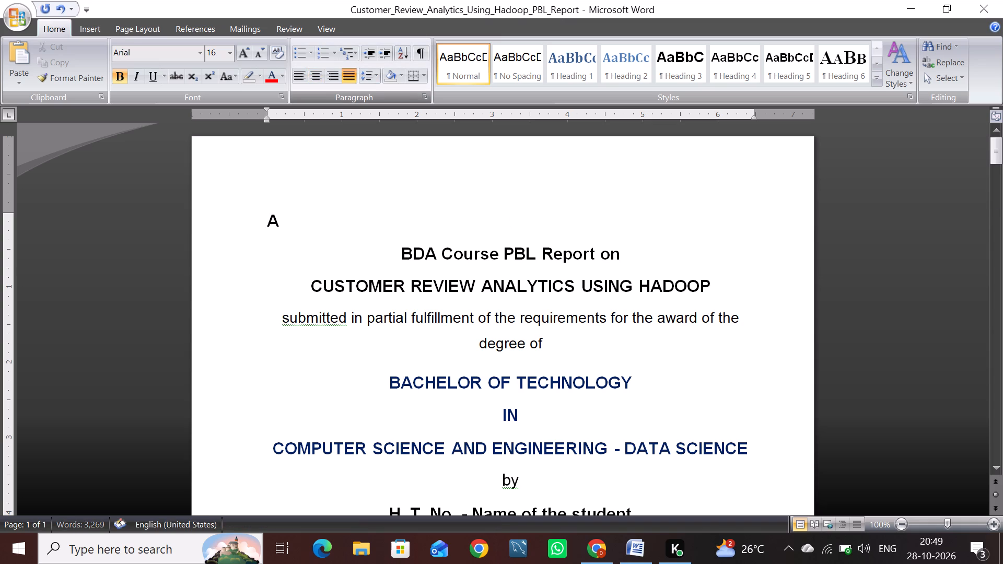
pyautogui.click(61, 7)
# Replace the first "H. T. No." placeholder on the title page with the first student's hall ticket number.
pyautogui.scroll(-2, 386, 243)
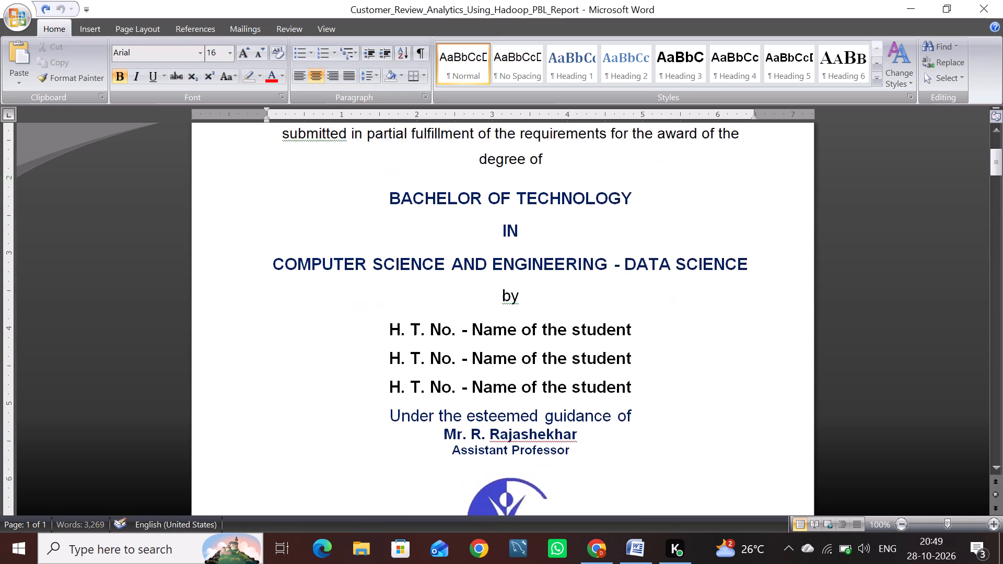
pyautogui.scroll(-1, 386, 243)
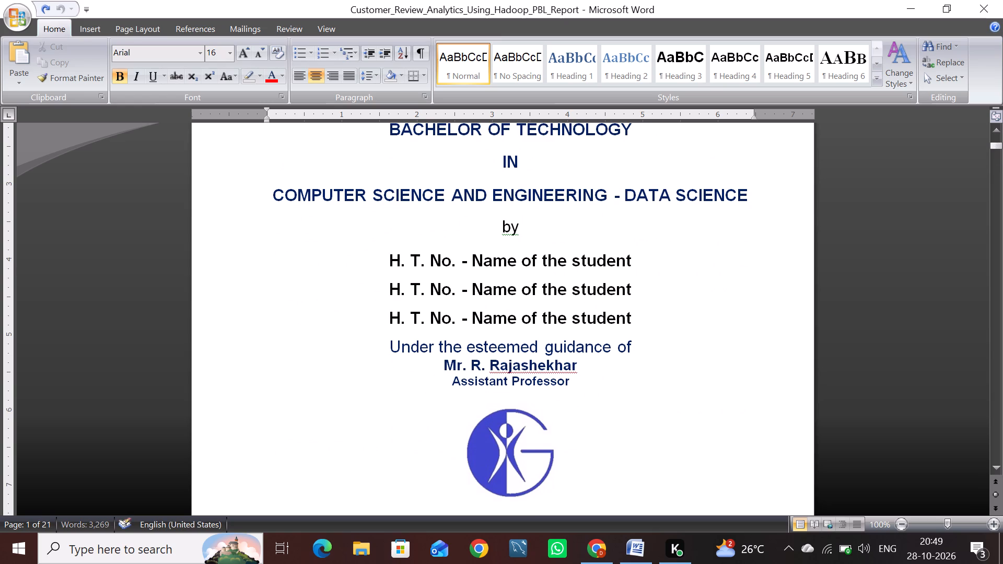
pyautogui.click(388, 260)
pyautogui.moveTo(388, 260); pyautogui.dragTo(449, 262)
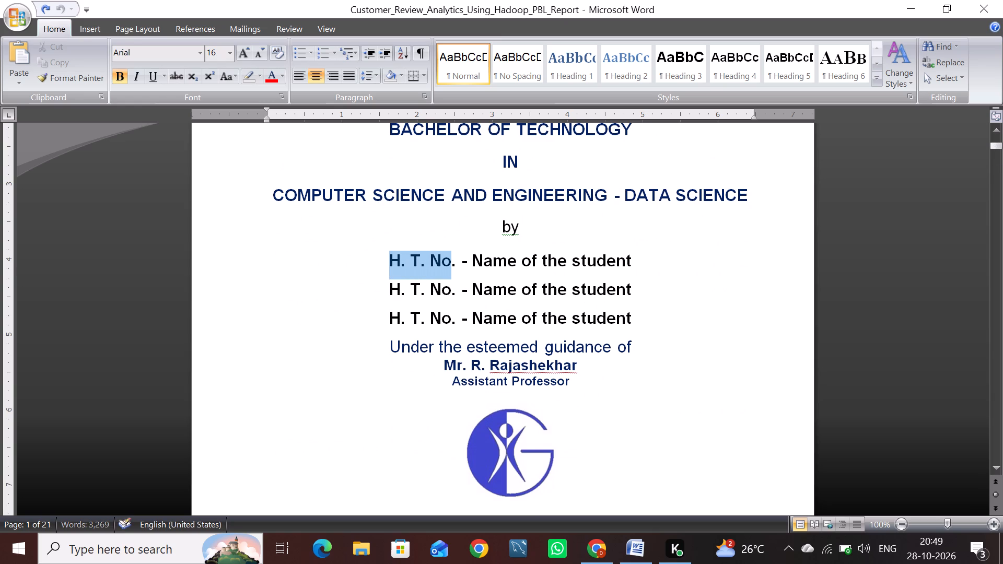
pyautogui.moveTo(449, 262); pyautogui.dragTo(457, 262)
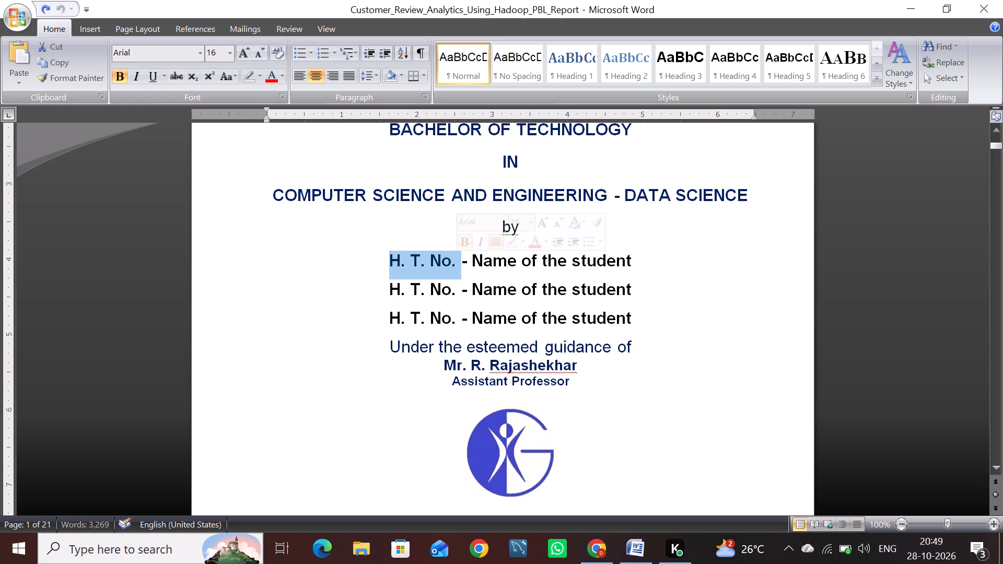
pyautogui.press('BackSpace')
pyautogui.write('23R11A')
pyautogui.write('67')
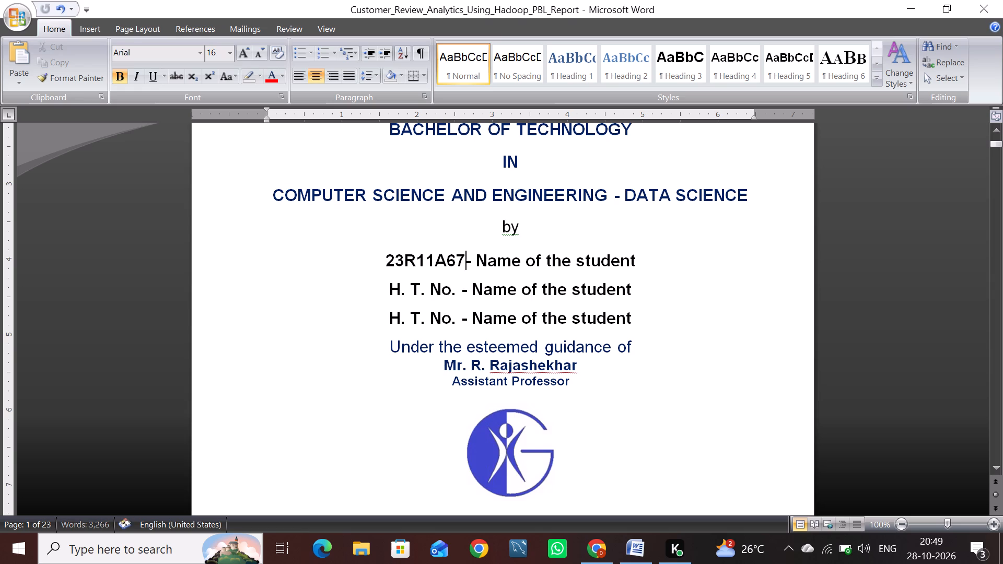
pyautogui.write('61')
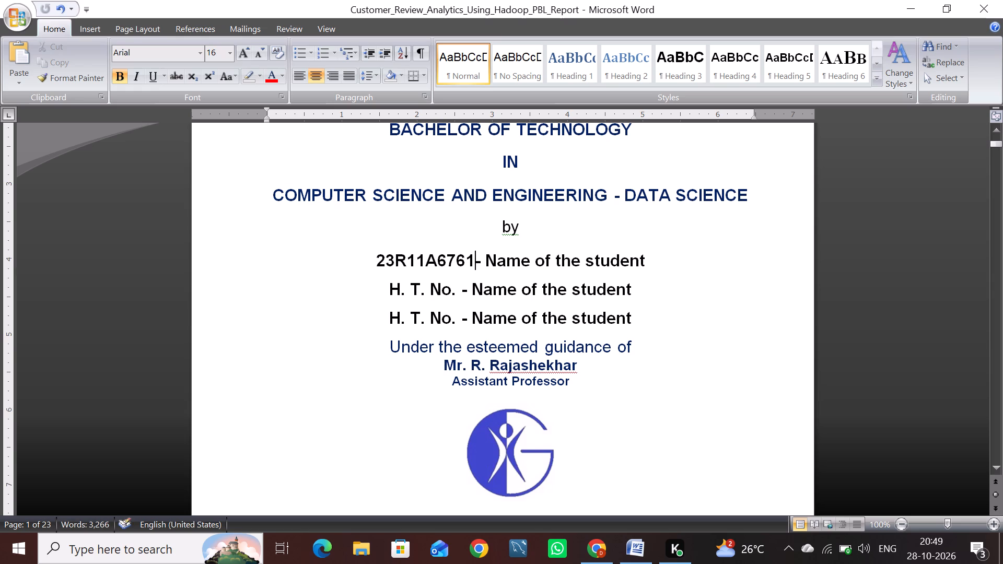
# Replace the second "H. T. No." placeholder with the second student's hall ticket number.
pyautogui.moveTo(387, 284); pyautogui.dragTo(386, 284)
pyautogui.moveTo(386, 284); pyautogui.dragTo(456, 286)
pyautogui.press('BackSpace')
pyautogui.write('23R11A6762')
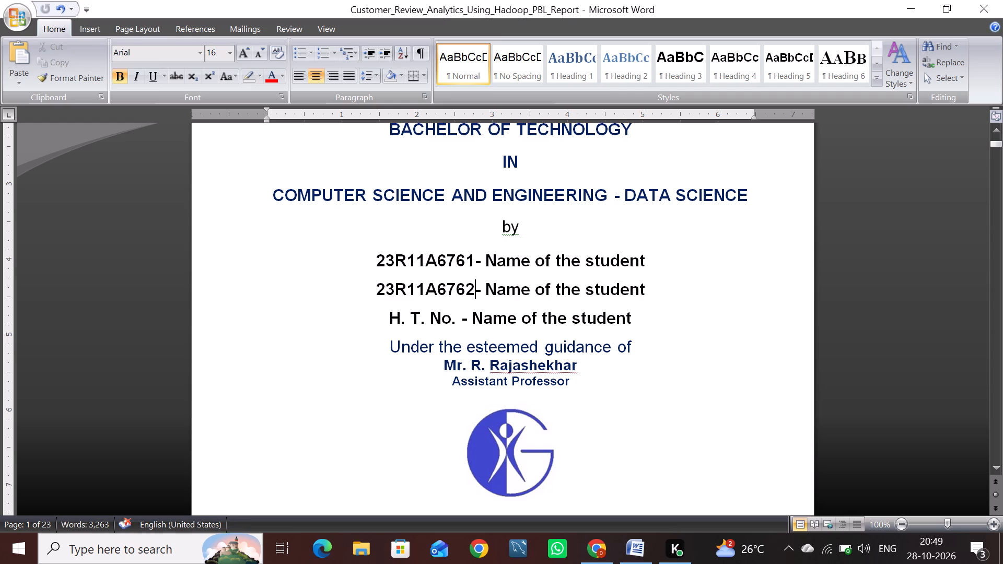
# Replace the third "H. T. No." placeholder with the third student's hall ticket number.
pyautogui.moveTo(375, 314); pyautogui.dragTo(456, 313)
pyautogui.press('BackSpace')
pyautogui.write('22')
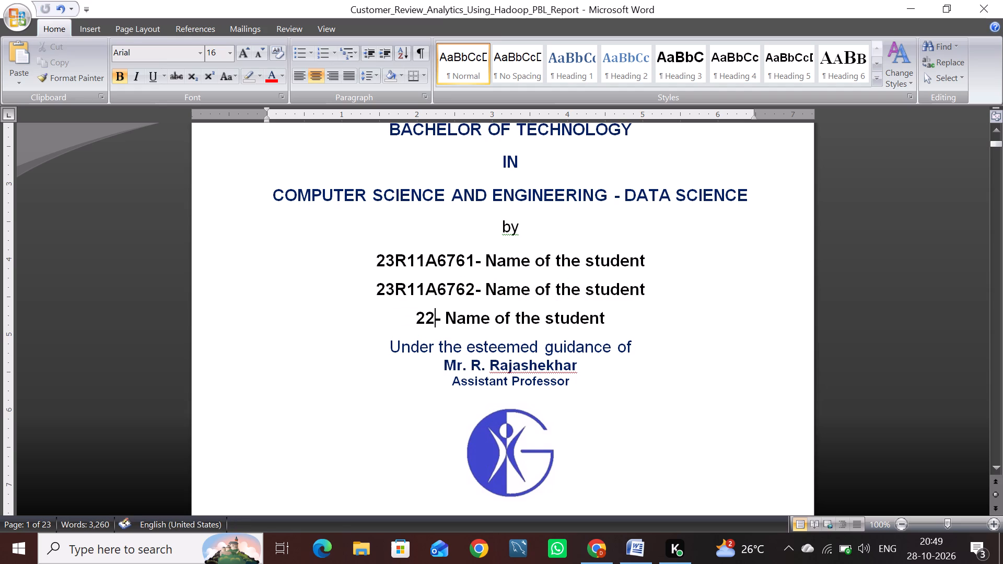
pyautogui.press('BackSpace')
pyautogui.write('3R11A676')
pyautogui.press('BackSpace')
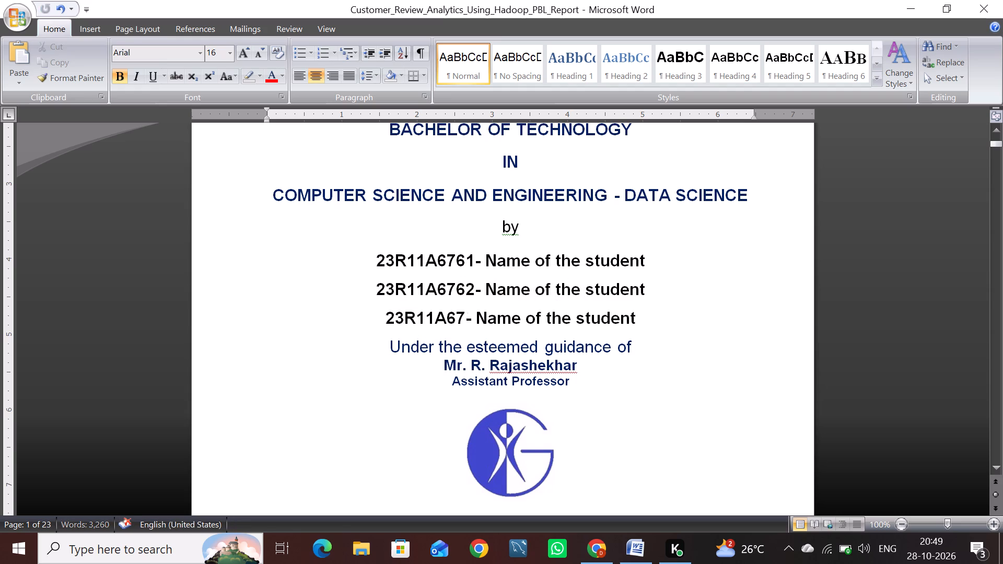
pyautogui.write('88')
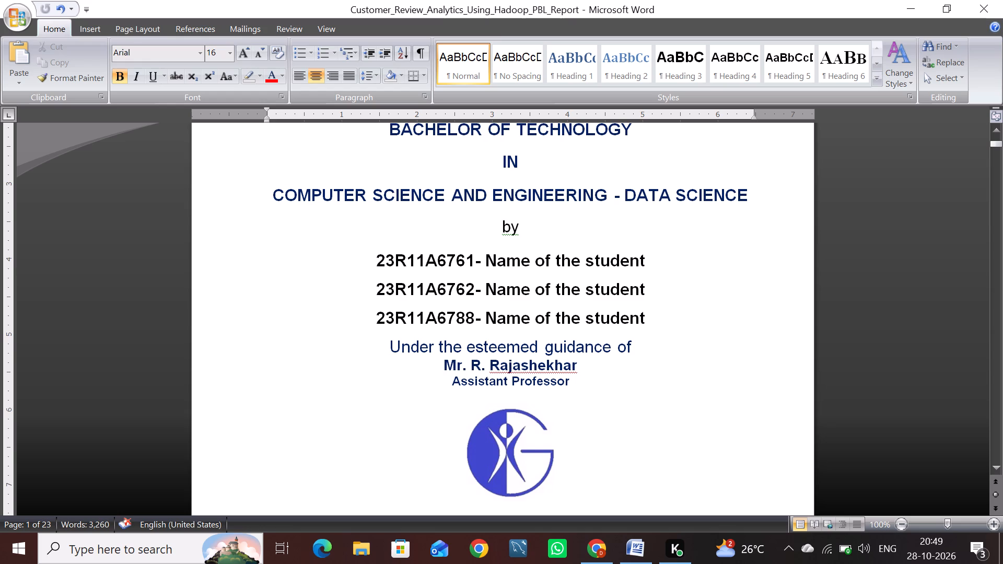
# Replace "Name of the student" on the first student line with the first student's name, with a period after the initial.
pyautogui.moveTo(485, 264); pyautogui.dragTo(622, 258)
pyautogui.press('BackSpace')
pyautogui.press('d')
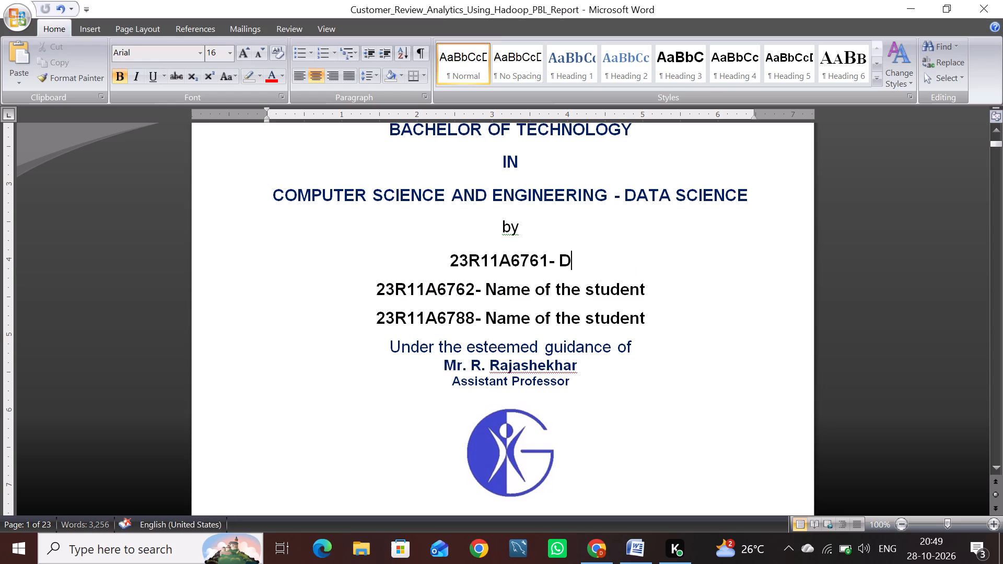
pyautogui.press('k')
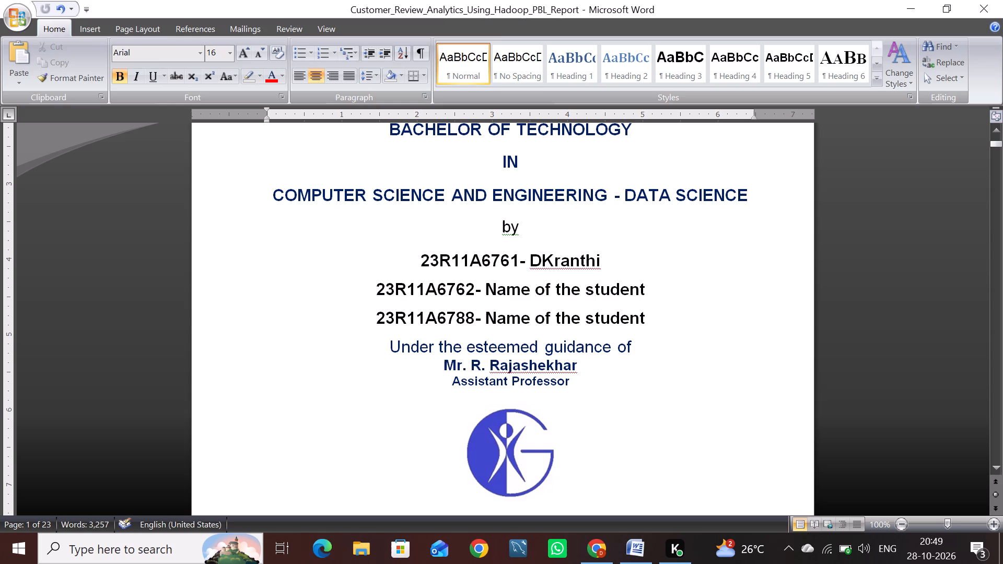
pyautogui.press('BackSpace')
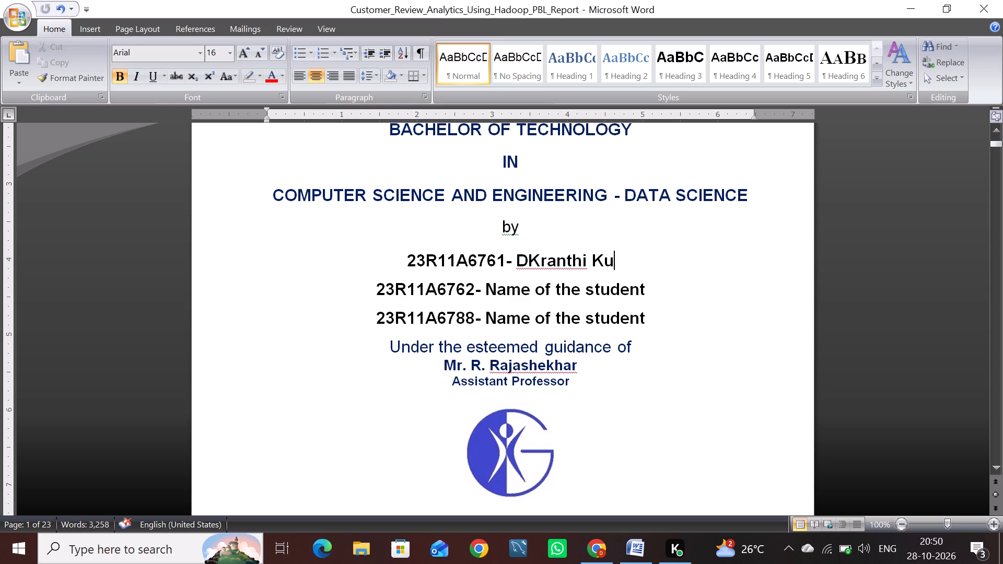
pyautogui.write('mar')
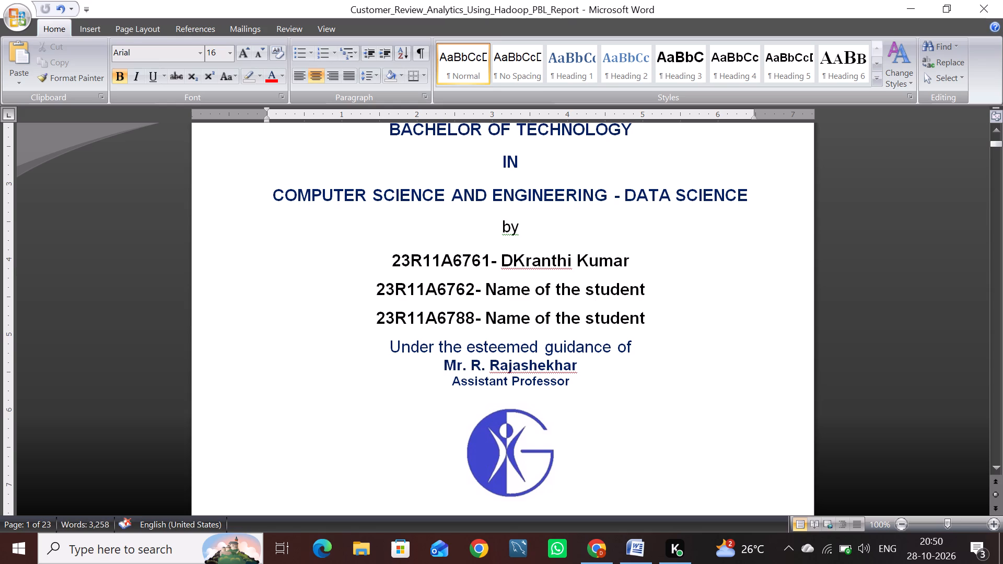
pyautogui.click(515, 260)
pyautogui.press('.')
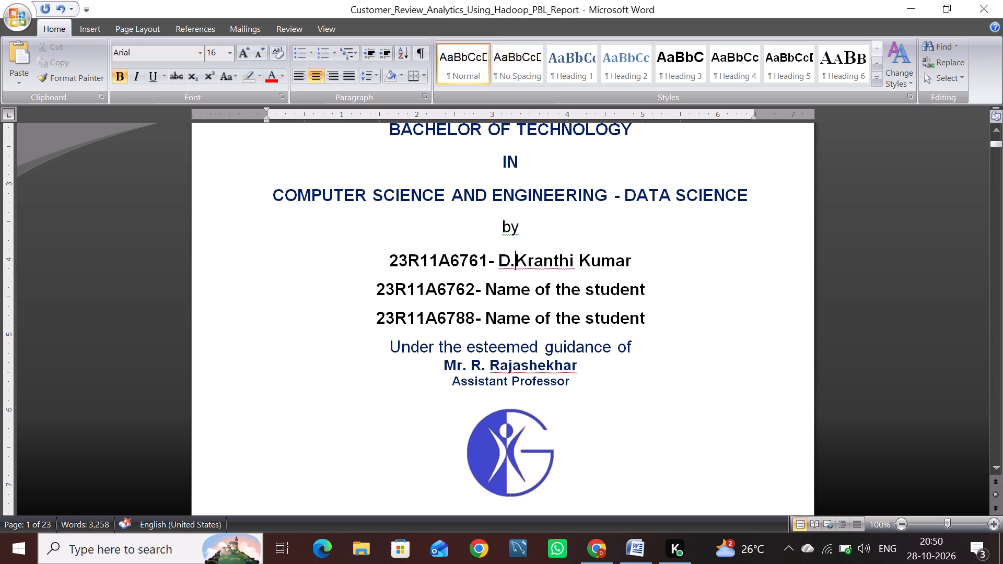
# Replace "Name of the student" on the second student line with the second student's initial and name.
pyautogui.moveTo(487, 287); pyautogui.dragTo(632, 292)
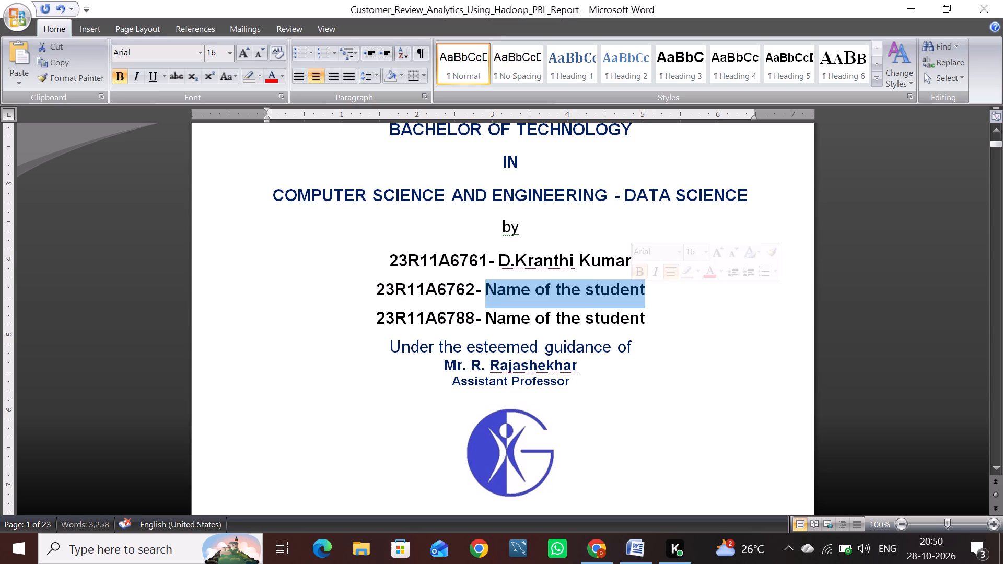
pyautogui.press('BackSpace')
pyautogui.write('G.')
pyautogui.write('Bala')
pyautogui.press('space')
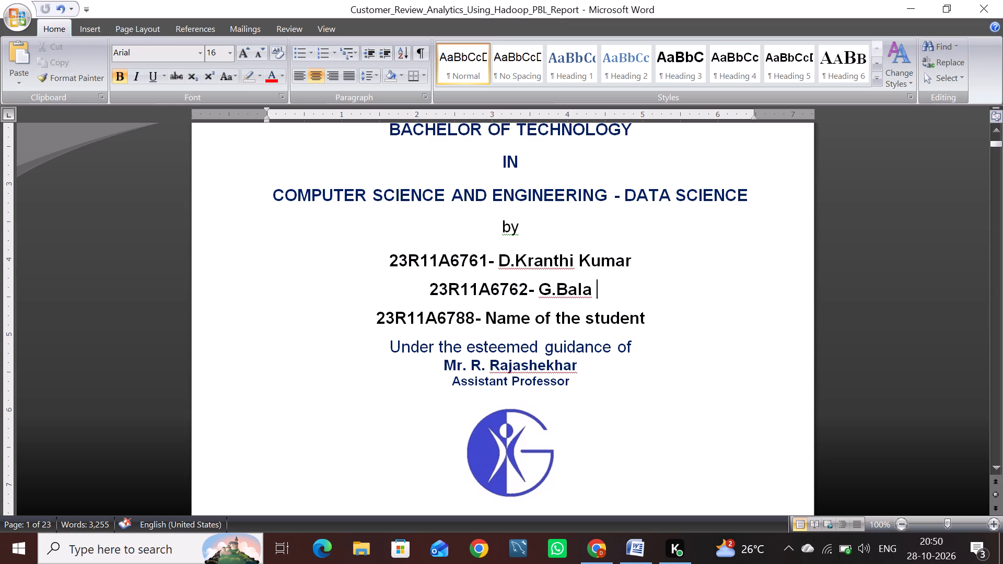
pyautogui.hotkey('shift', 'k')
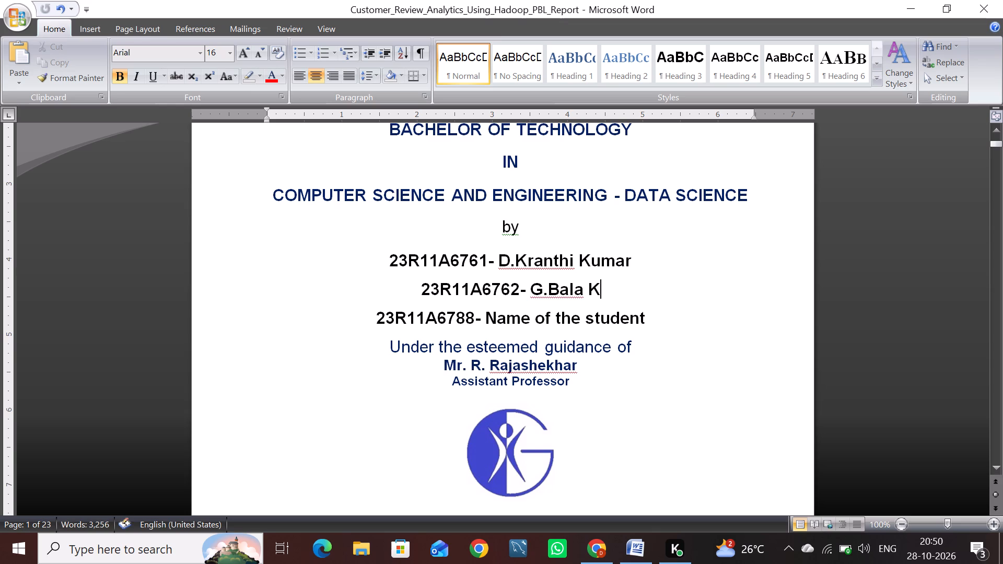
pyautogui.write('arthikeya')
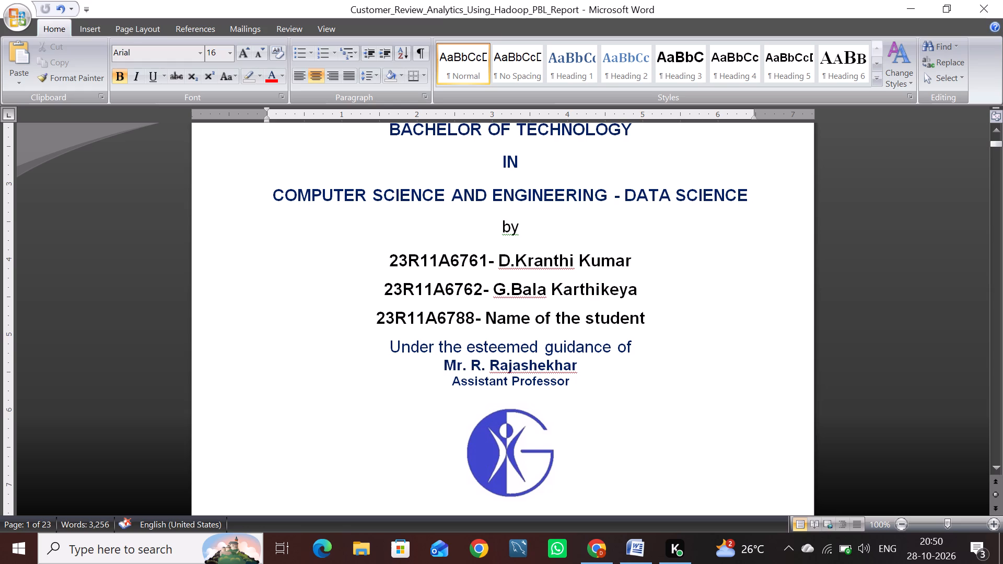
# Replace "Name of the student" on the third student line with the third student's initial and name.
pyautogui.moveTo(488, 320); pyautogui.dragTo(638, 312)
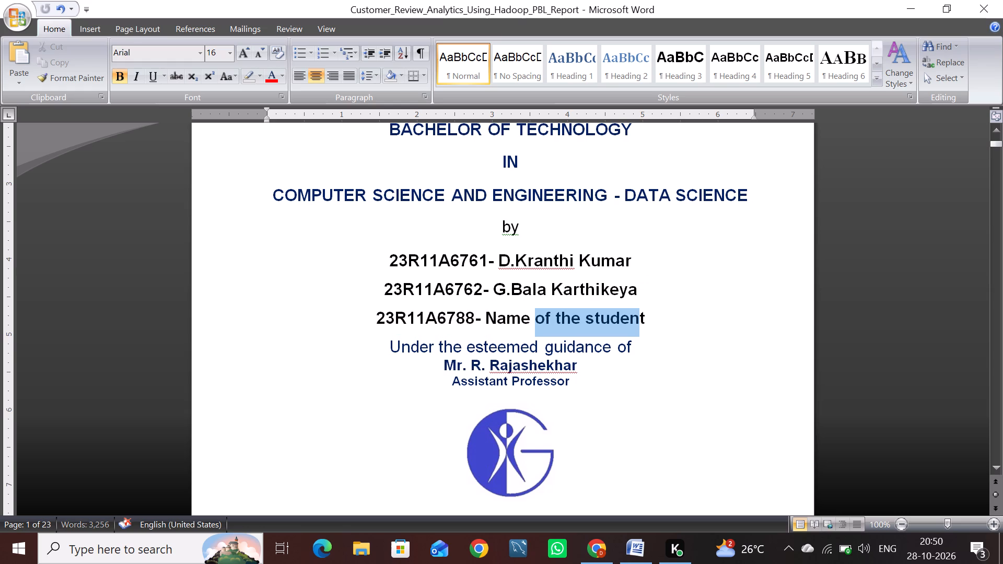
pyautogui.moveTo(638, 312); pyautogui.dragTo(648, 315)
pyautogui.press('BackSpace')
pyautogui.press('BackSpace')
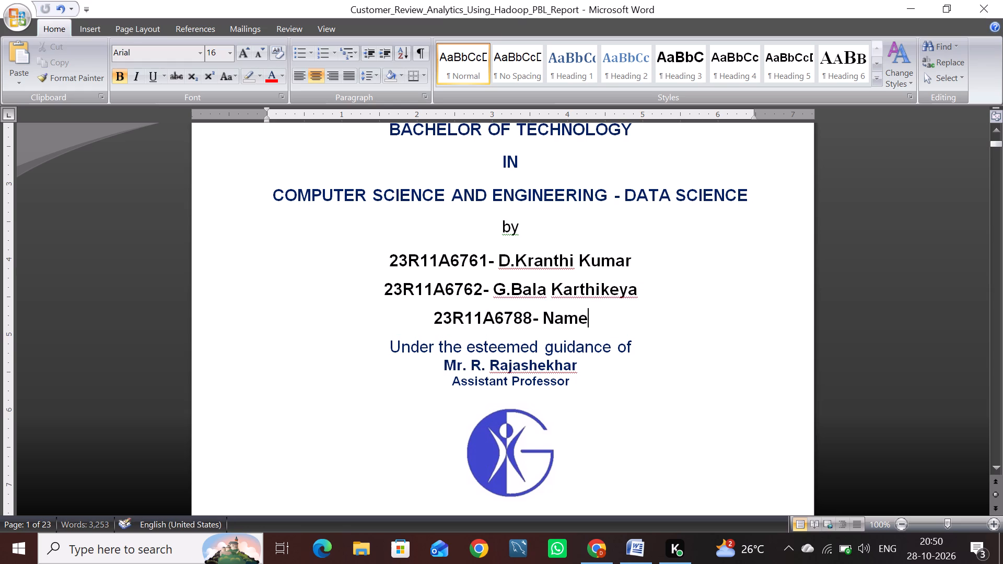
pyautogui.press('BackSpace')
pyautogui.press('BackSpace')
pyautogui.press('BackSpace')
pyautogui.press('BackSpace')
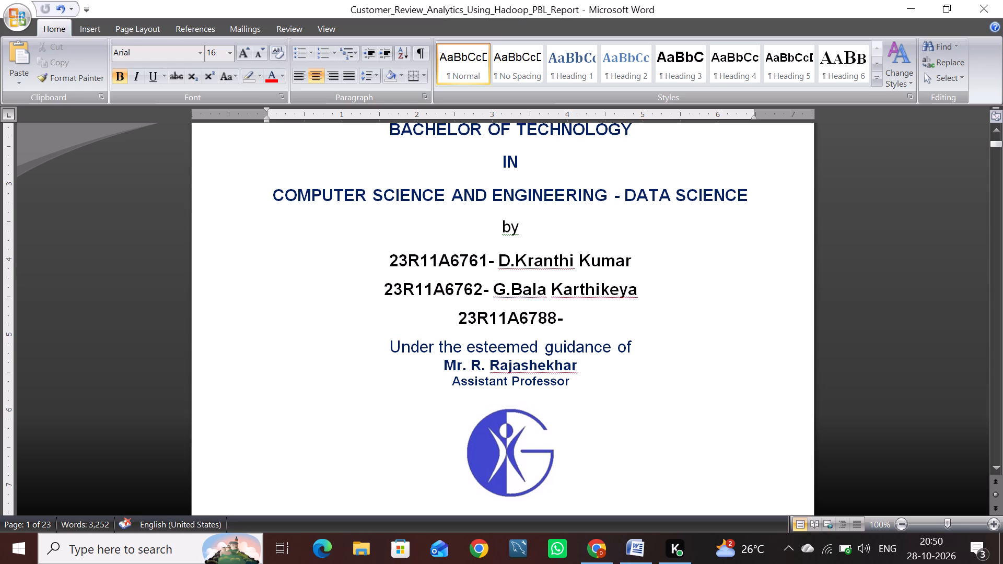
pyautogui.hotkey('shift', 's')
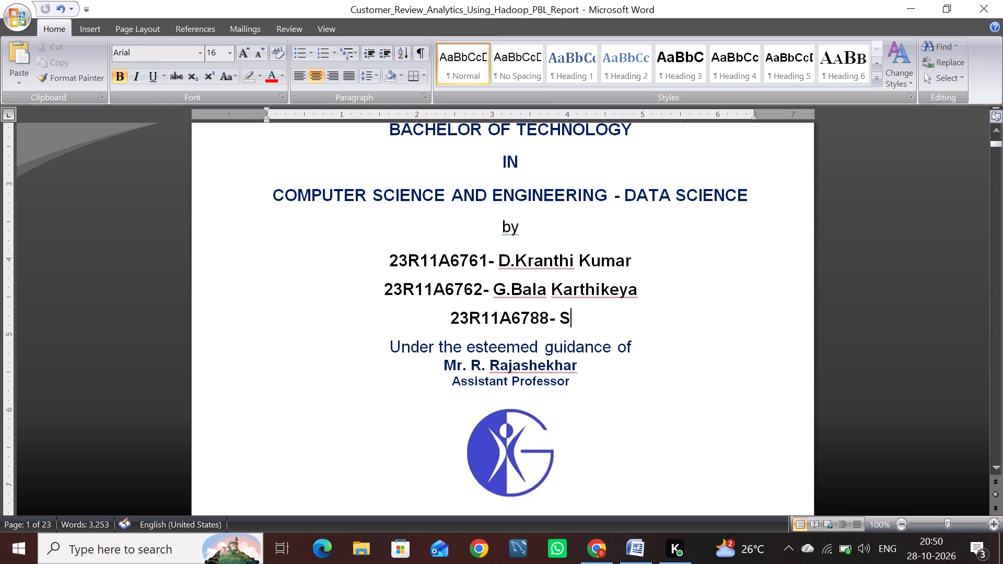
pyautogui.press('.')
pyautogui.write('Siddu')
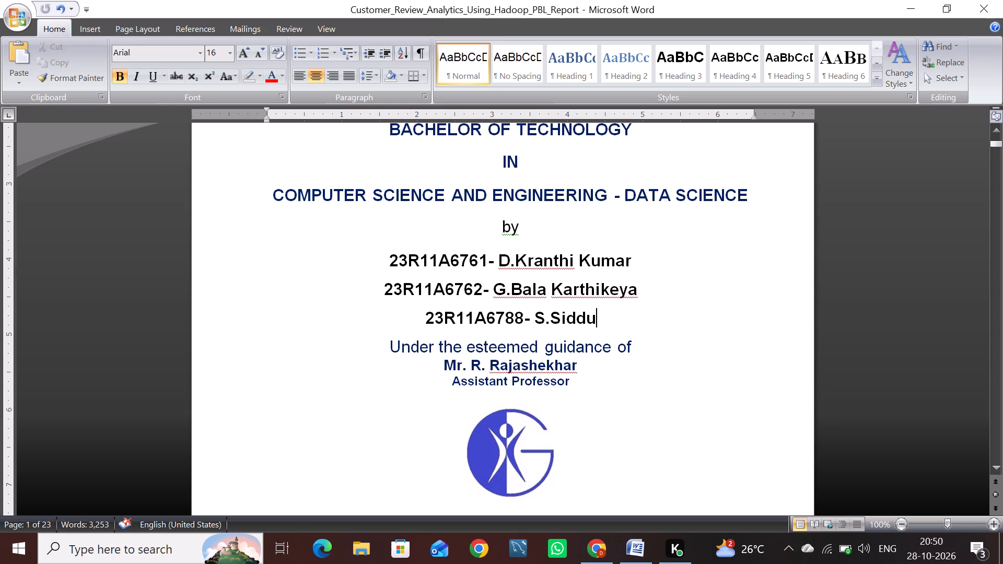
# Apply justified alignment to the three student lines on the title page.
pyautogui.moveTo(387, 256); pyautogui.dragTo(562, 314)
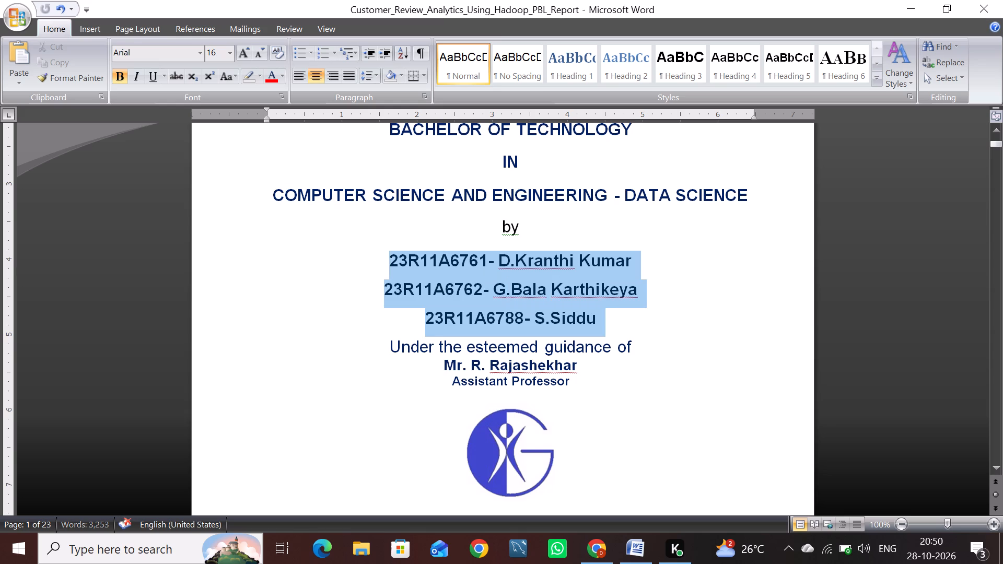
pyautogui.moveTo(562, 314); pyautogui.dragTo(585, 324)
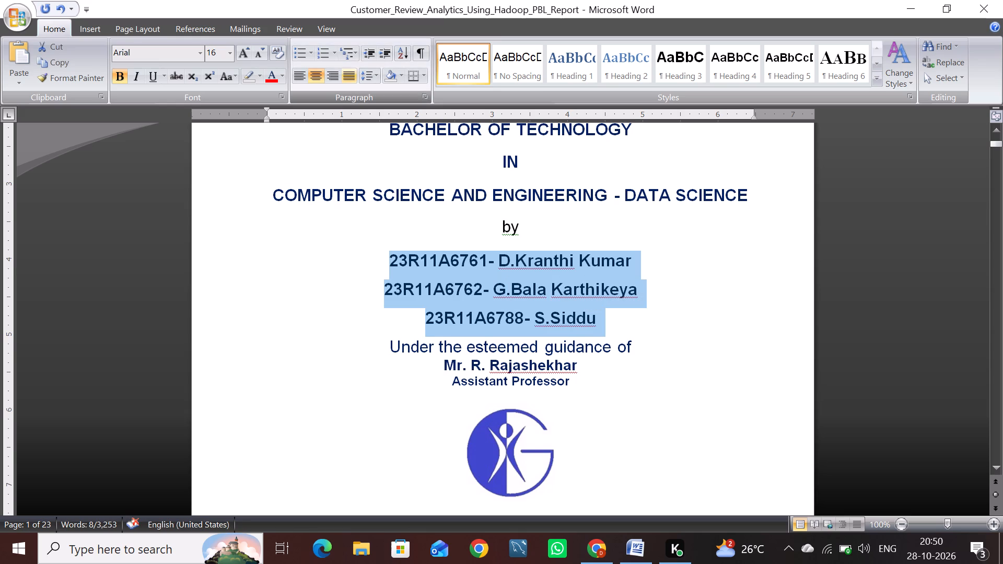
pyautogui.click(347, 73)
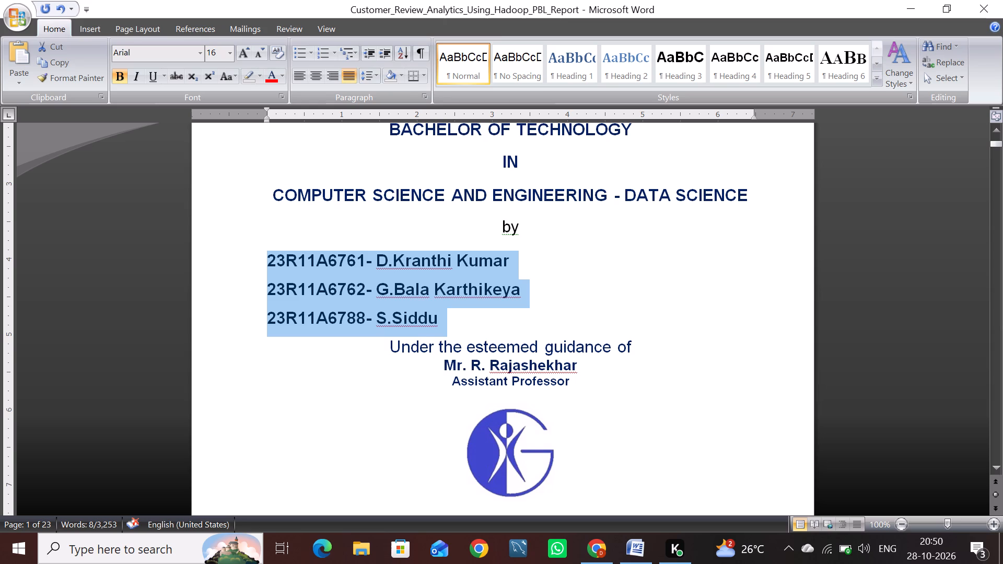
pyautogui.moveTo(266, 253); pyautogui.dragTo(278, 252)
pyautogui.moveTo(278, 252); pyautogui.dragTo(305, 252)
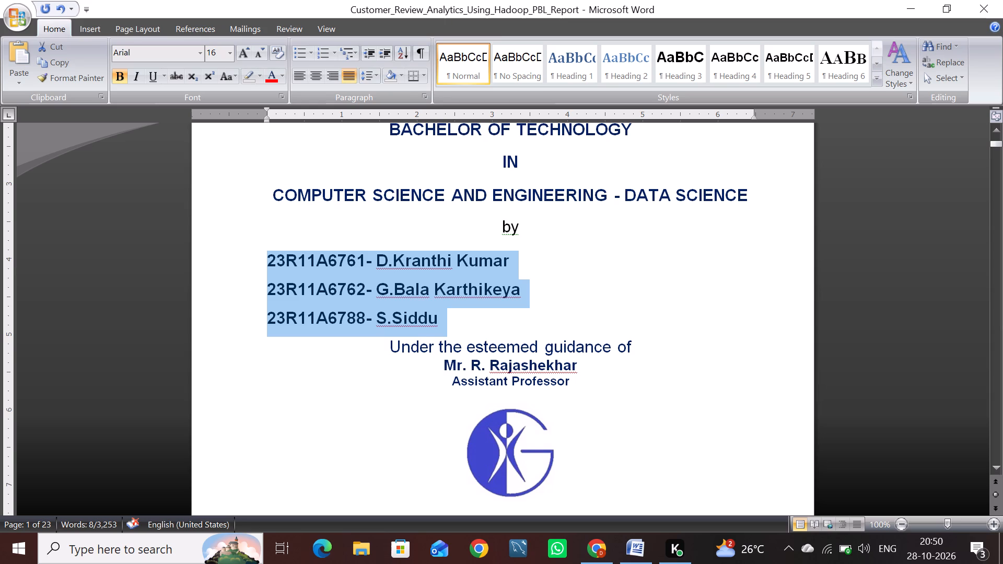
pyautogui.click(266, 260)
# Shift the first student line on the title page toward the page centre by inserting leading spaces.
pyautogui.click(249, 264)
pyautogui.click(249, 264)
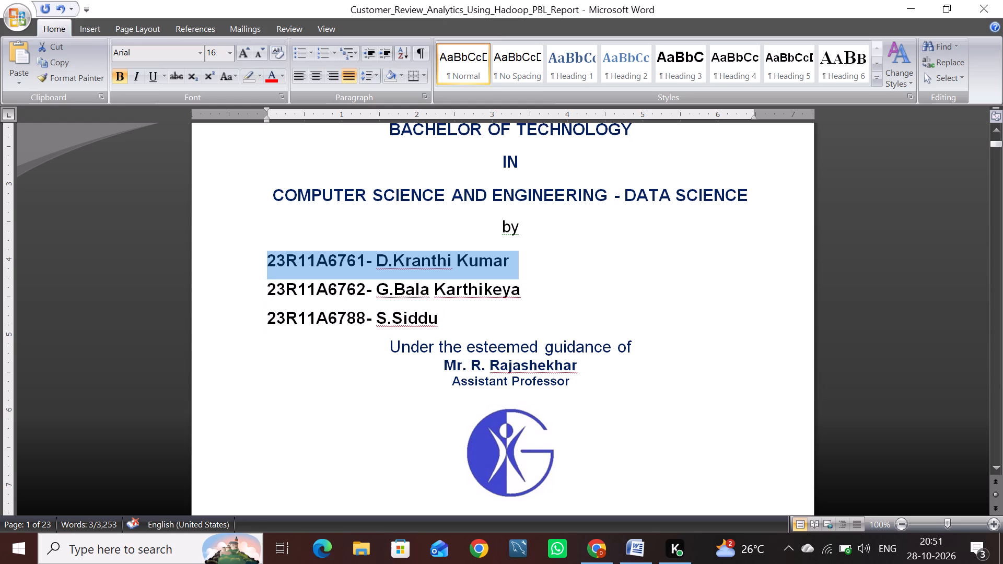
pyautogui.click(256, 262)
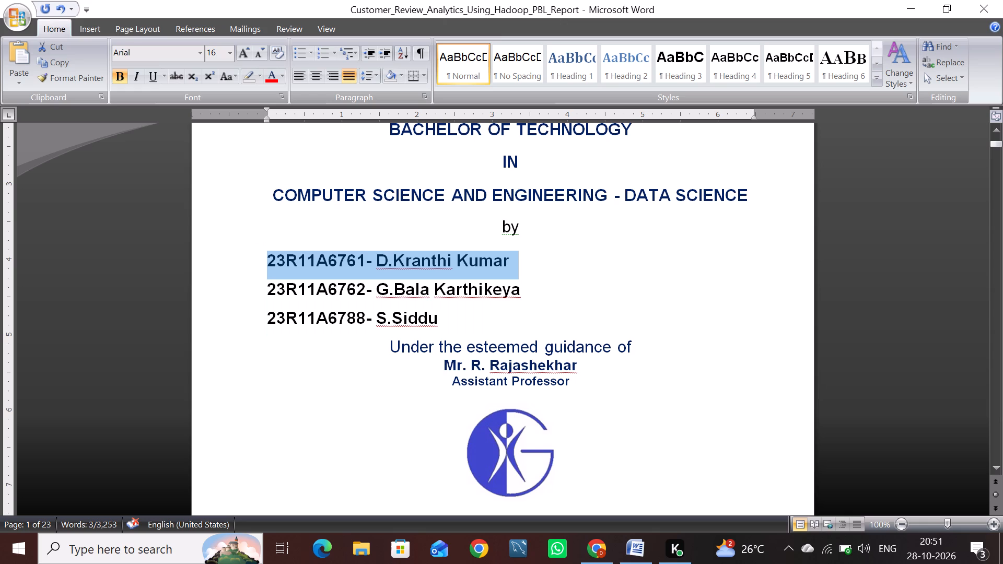
pyautogui.click(263, 268)
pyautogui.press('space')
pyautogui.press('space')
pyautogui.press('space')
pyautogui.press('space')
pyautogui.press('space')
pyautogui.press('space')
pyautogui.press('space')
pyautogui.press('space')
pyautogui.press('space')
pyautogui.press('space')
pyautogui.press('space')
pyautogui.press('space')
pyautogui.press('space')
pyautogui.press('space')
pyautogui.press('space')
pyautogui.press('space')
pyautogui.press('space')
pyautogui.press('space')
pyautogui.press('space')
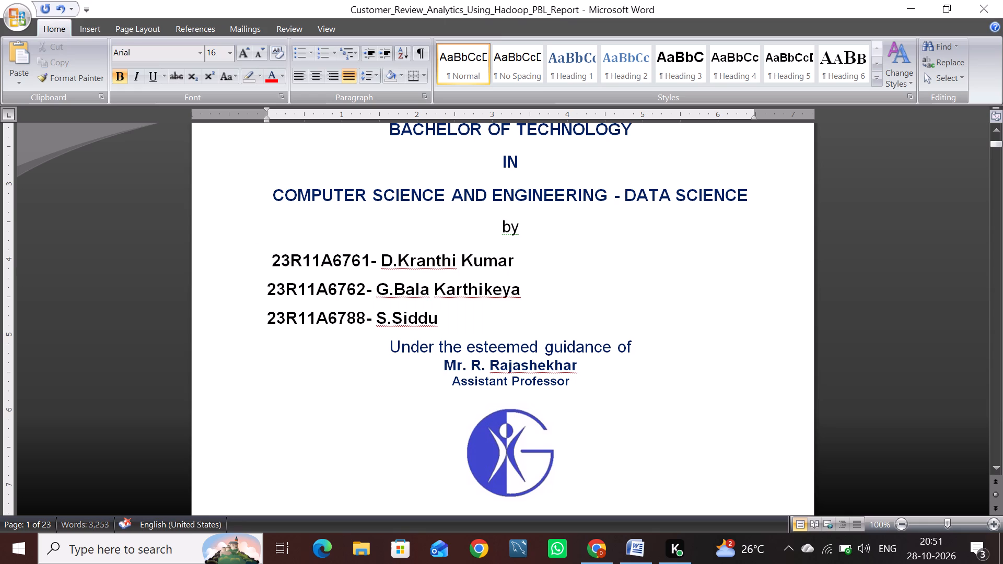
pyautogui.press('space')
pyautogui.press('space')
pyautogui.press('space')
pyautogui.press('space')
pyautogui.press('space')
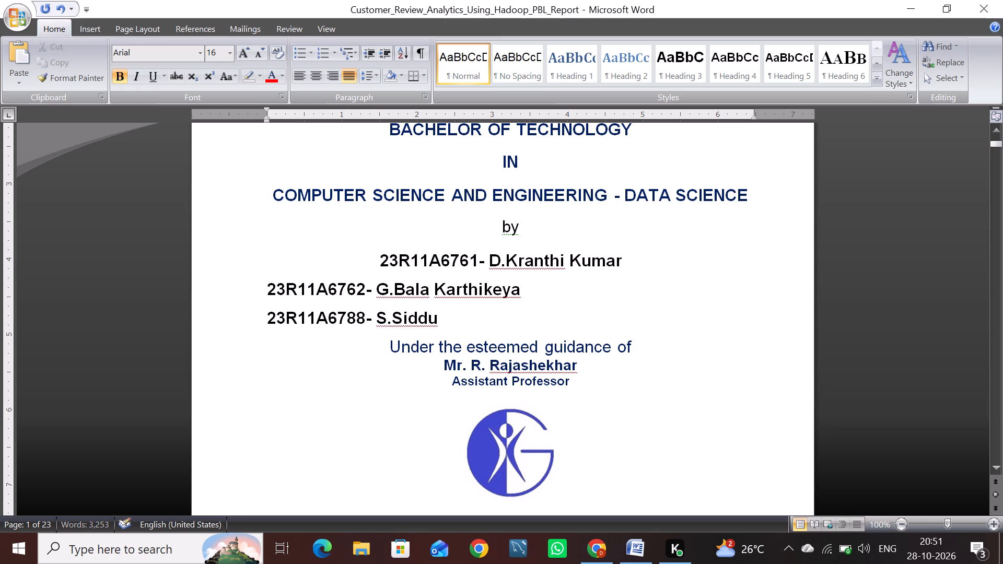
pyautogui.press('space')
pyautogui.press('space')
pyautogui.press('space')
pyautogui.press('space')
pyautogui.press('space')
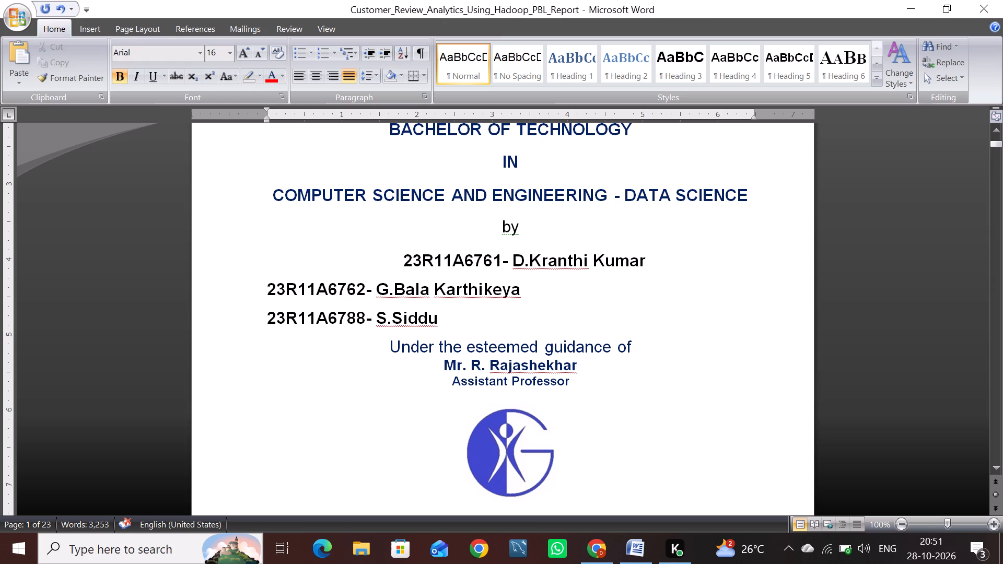
# Insert leading spaces before the second student line so its hall ticket number lines up with the first line's.
pyautogui.click(264, 288)
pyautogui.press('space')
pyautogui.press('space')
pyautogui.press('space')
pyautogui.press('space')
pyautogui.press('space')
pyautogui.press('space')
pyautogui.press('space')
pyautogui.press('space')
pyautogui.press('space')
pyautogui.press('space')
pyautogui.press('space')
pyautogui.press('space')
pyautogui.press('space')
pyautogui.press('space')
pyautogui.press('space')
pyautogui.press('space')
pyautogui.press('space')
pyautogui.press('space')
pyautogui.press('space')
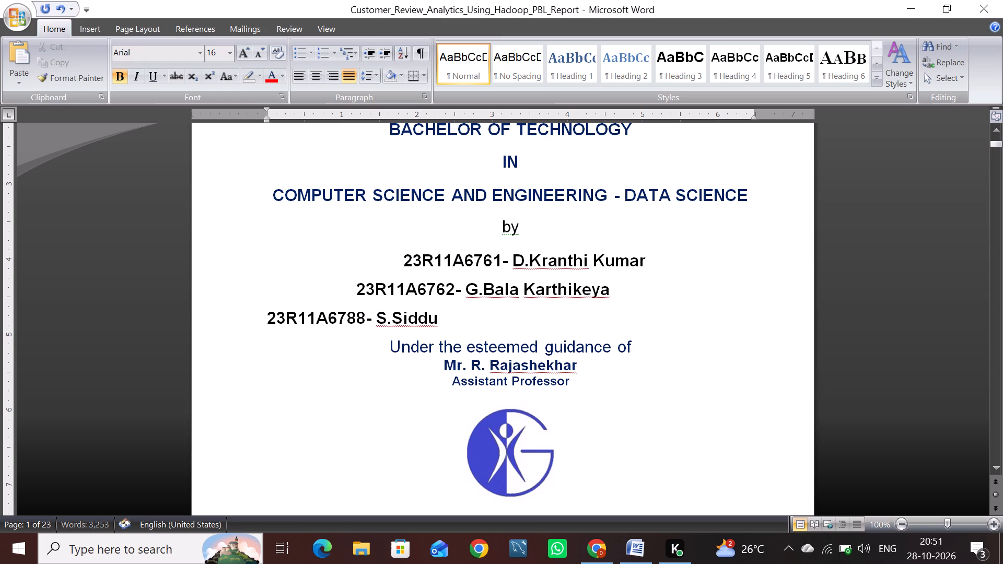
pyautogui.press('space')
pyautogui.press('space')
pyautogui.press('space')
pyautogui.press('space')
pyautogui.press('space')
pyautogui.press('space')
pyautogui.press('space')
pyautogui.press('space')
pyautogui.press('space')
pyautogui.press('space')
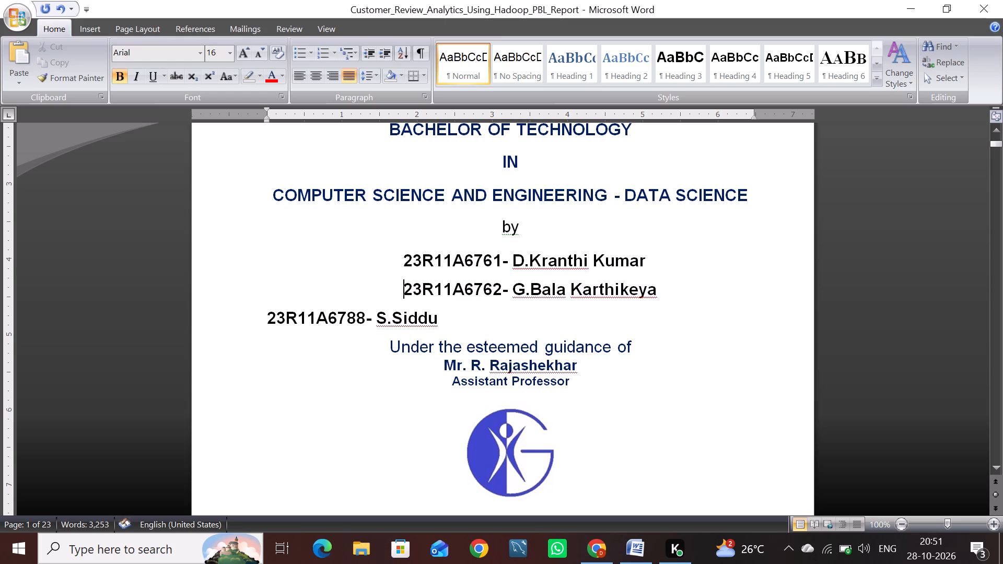
# Insert leading spaces before the third student line so its hall ticket number lines up with the two above.
pyautogui.click(264, 317)
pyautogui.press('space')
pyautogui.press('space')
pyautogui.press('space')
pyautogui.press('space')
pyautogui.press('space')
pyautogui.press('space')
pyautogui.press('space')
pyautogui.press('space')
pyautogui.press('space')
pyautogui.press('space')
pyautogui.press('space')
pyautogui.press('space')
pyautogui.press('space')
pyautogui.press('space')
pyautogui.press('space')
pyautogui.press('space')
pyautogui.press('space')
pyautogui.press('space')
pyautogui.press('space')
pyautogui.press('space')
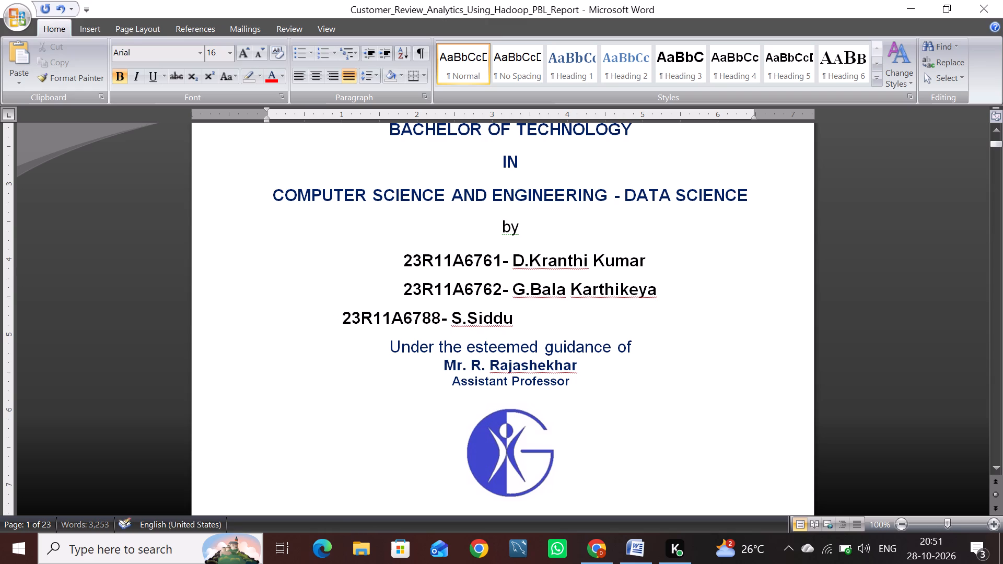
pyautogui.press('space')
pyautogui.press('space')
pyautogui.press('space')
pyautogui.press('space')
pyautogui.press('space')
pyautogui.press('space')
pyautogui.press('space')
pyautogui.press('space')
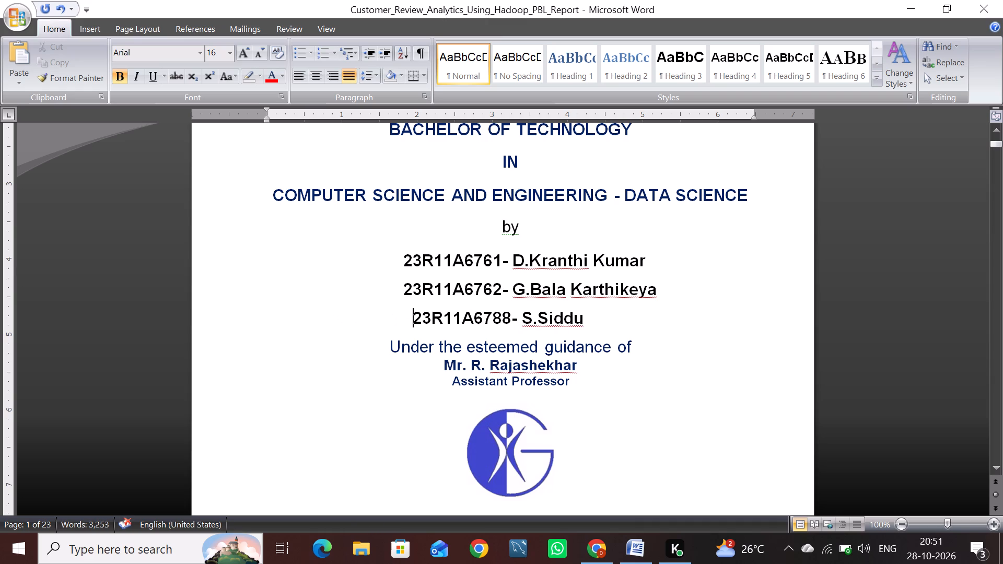
pyautogui.press('BackSpace')
pyautogui.press('BackSpace')
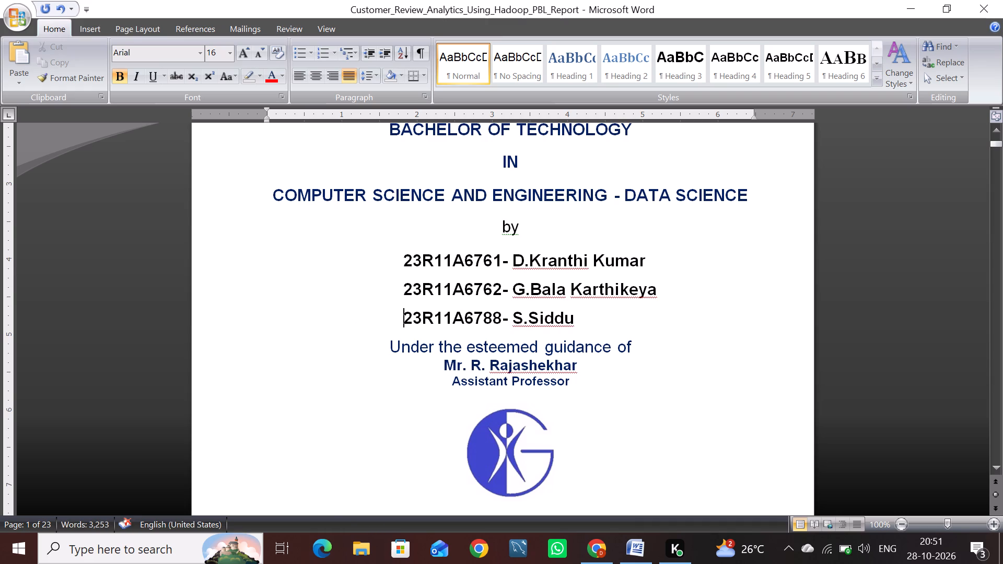
# In the Certificate paragraph, replace the first "(Name of the student)" with the first student's initial and name.
pyautogui.scroll(-8, 343, 306)
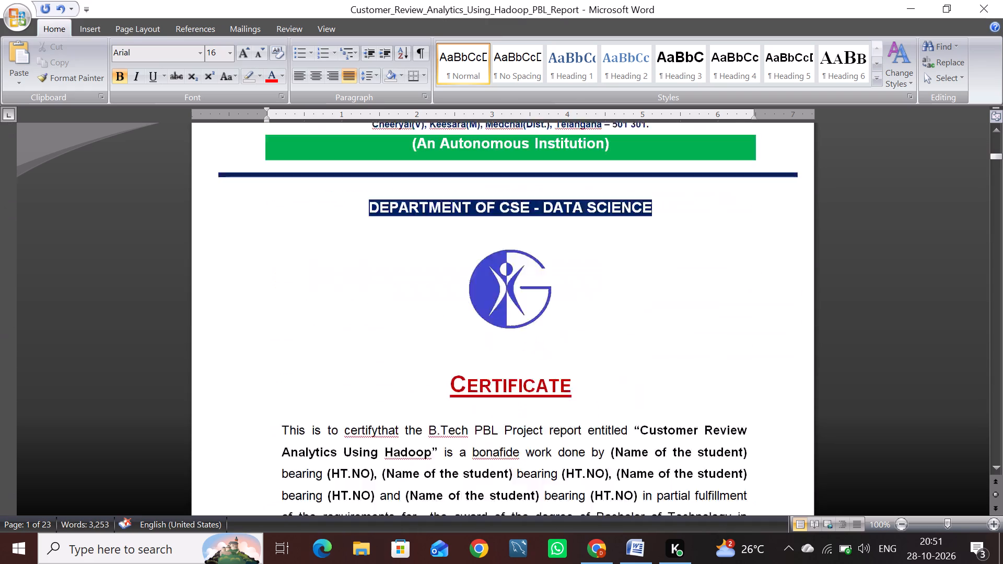
pyautogui.scroll(-3, 343, 306)
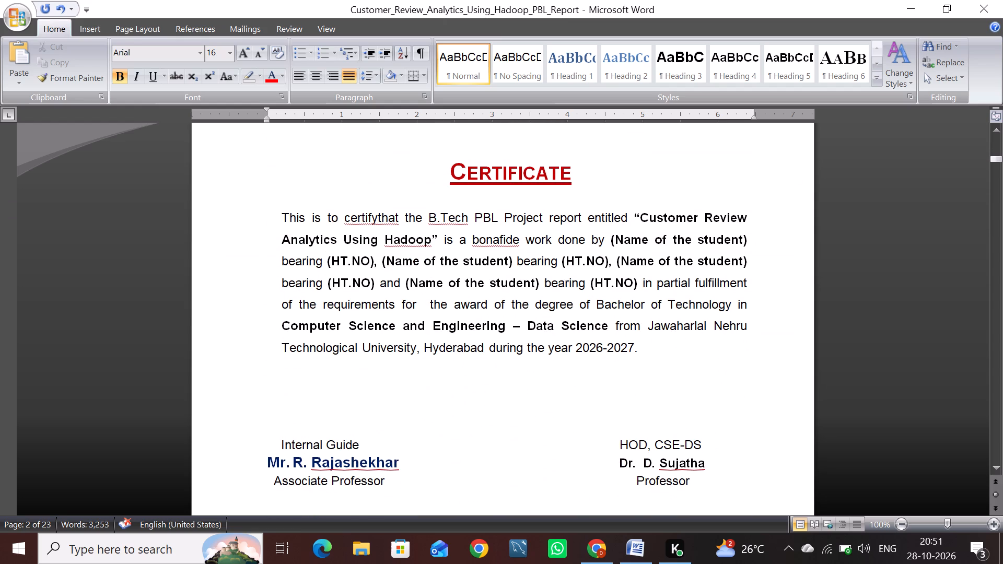
pyautogui.moveTo(608, 242); pyautogui.dragTo(634, 241)
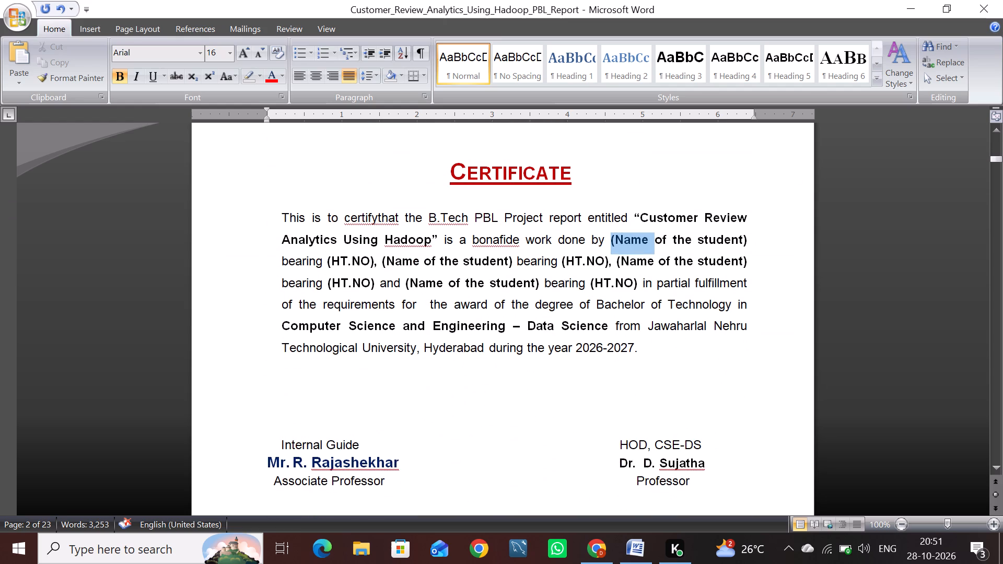
pyautogui.moveTo(634, 241); pyautogui.dragTo(746, 239)
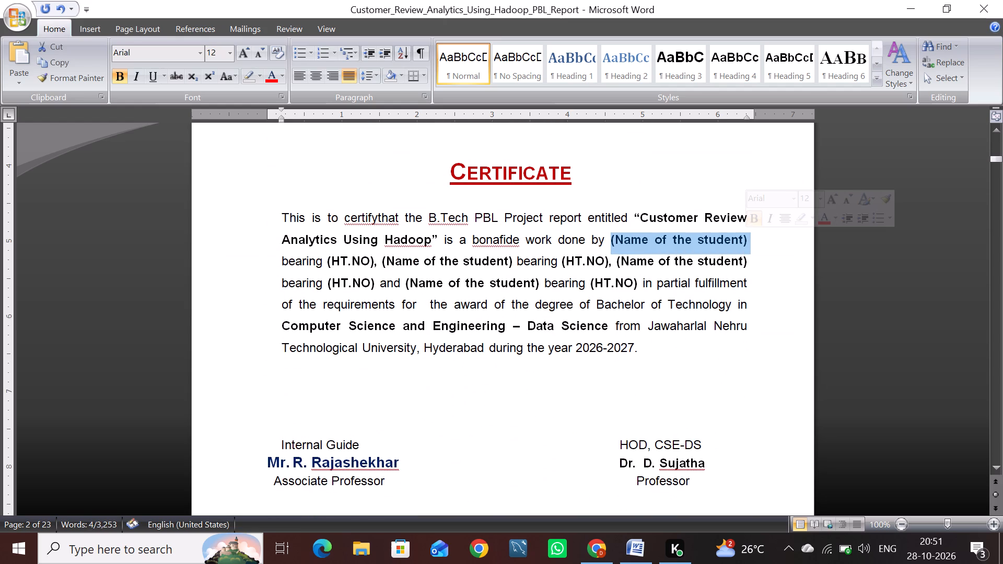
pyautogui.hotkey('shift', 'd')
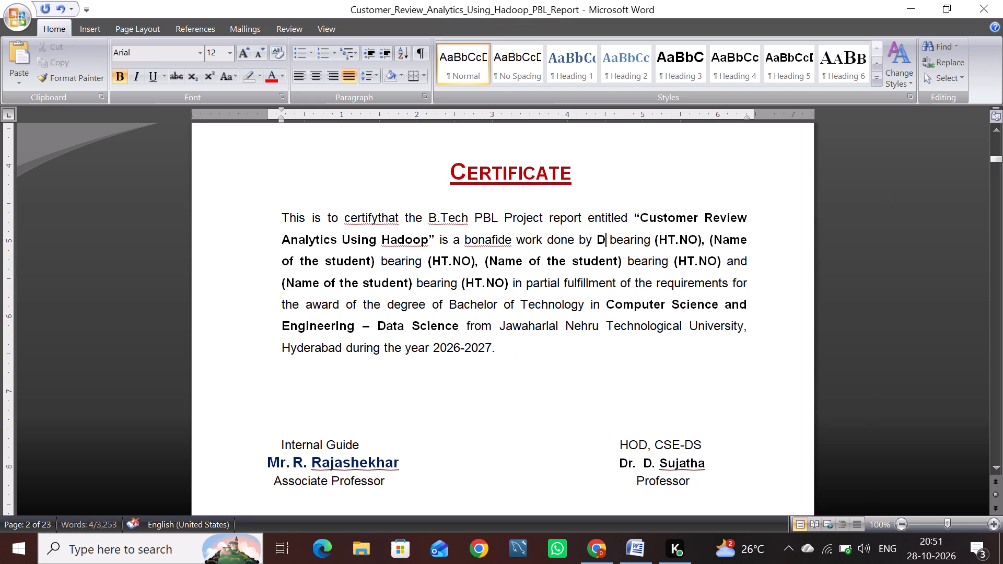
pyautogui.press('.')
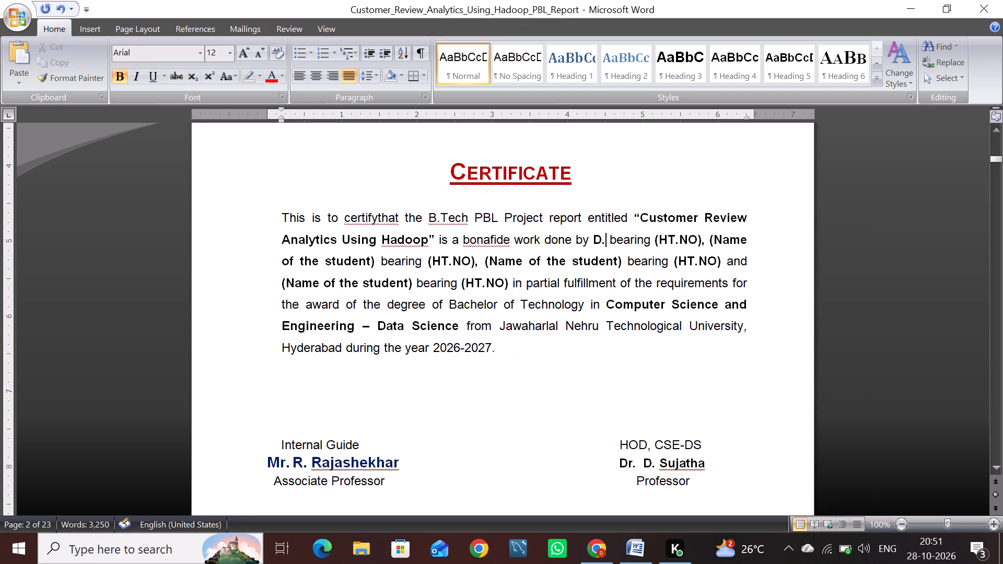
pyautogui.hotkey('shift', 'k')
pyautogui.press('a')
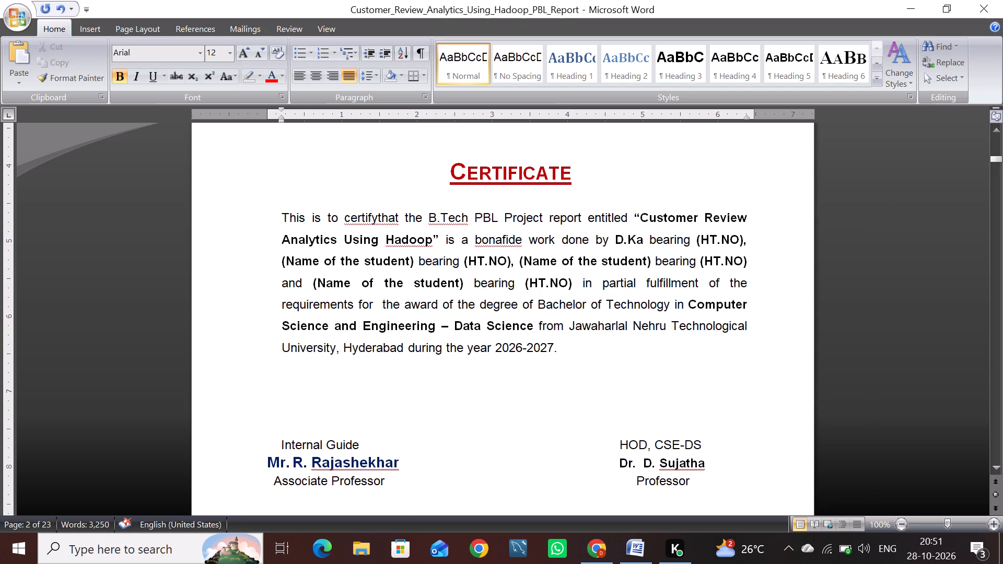
pyautogui.press('BackSpace')
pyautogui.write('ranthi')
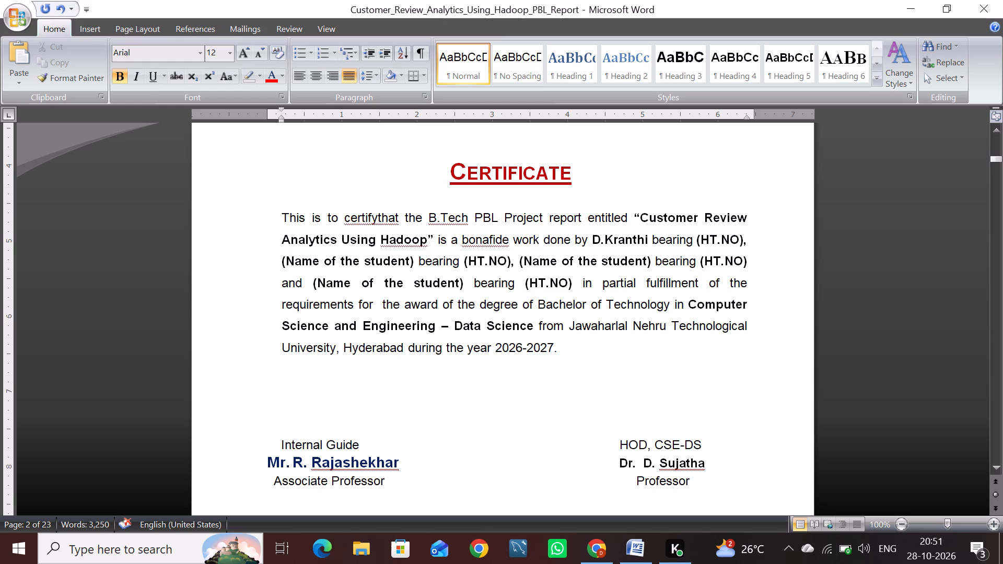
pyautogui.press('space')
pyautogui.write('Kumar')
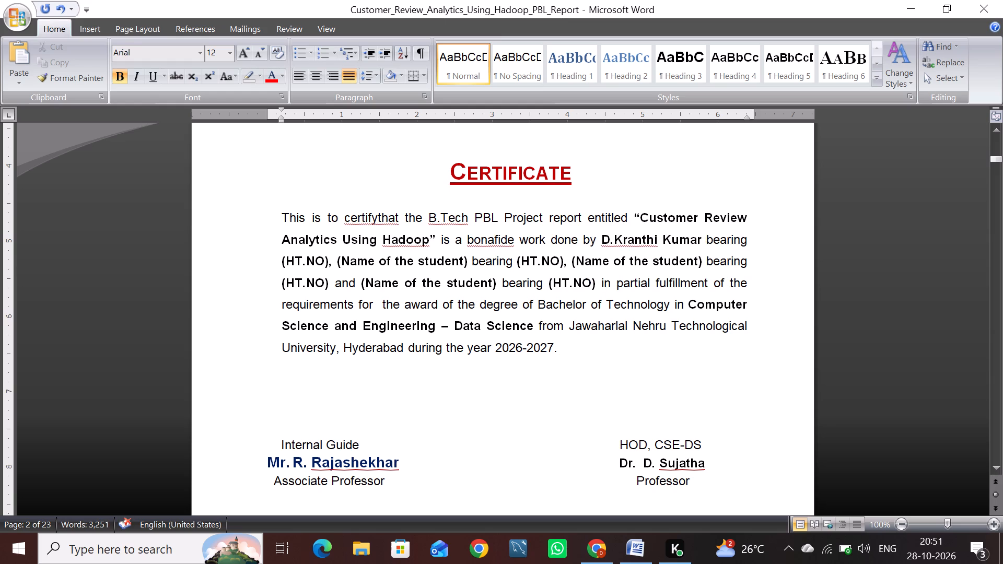
# Replace the first "(HT.NO), (Name of the student)" in the Certificate with the first student's hall ticket number, a comma and the second student's name.
pyautogui.moveTo(277, 262); pyautogui.dragTo(412, 257)
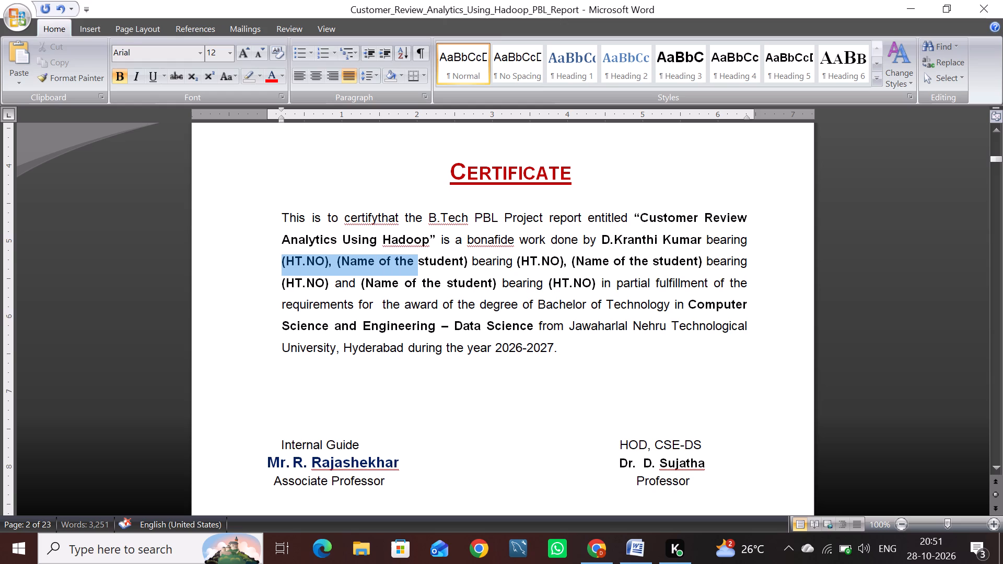
pyautogui.moveTo(412, 257); pyautogui.dragTo(469, 258)
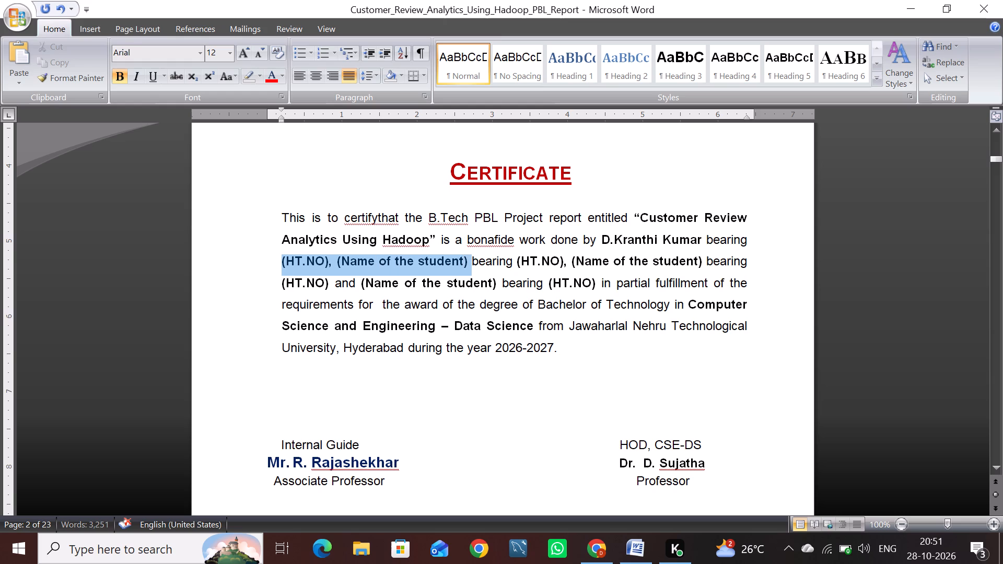
pyautogui.moveTo(469, 258); pyautogui.dragTo(468, 260)
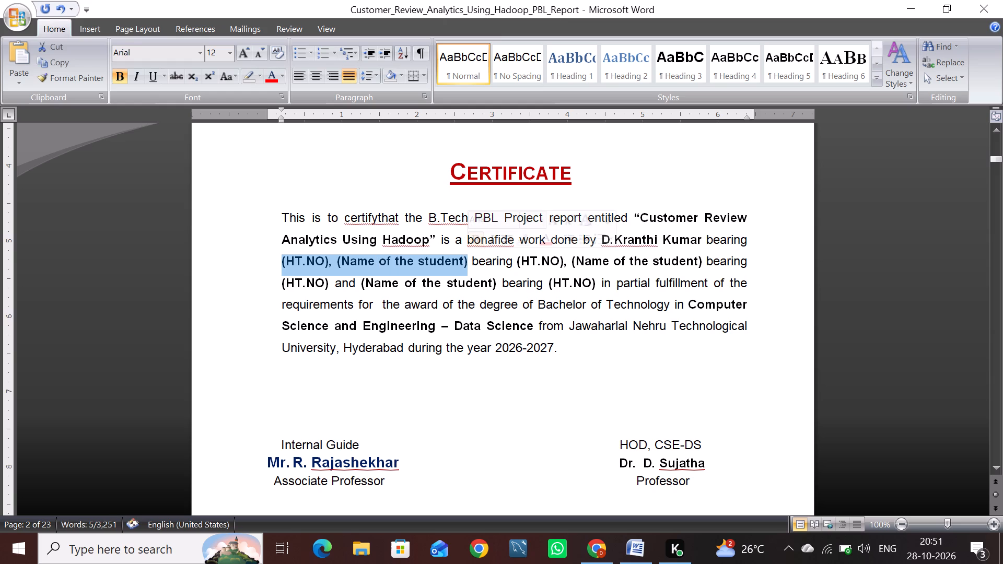
pyautogui.press('BackSpace')
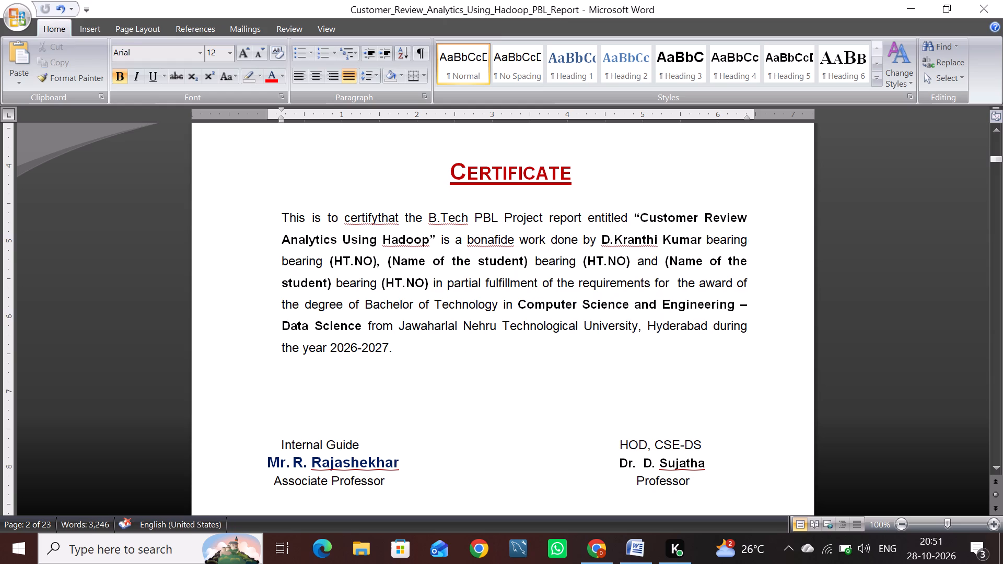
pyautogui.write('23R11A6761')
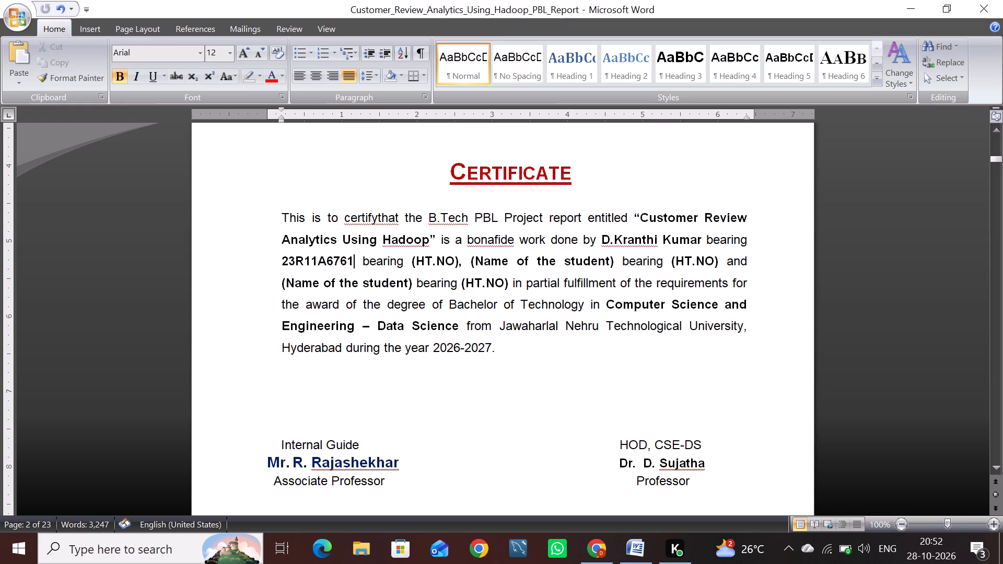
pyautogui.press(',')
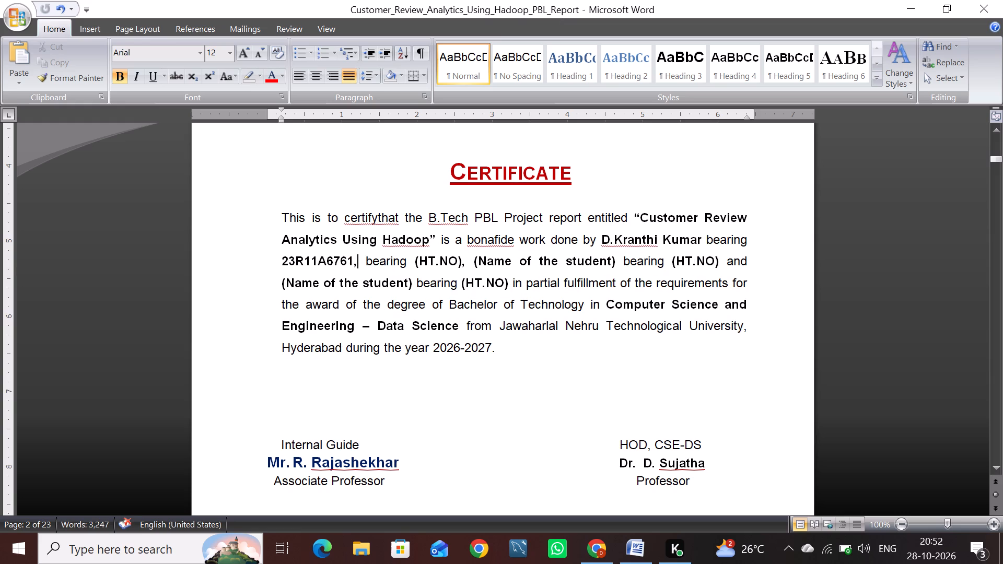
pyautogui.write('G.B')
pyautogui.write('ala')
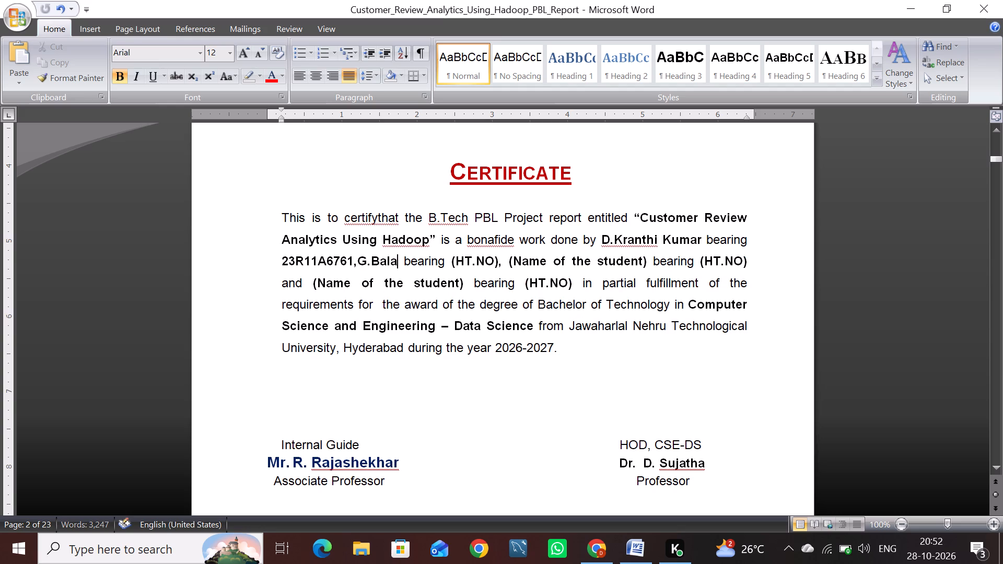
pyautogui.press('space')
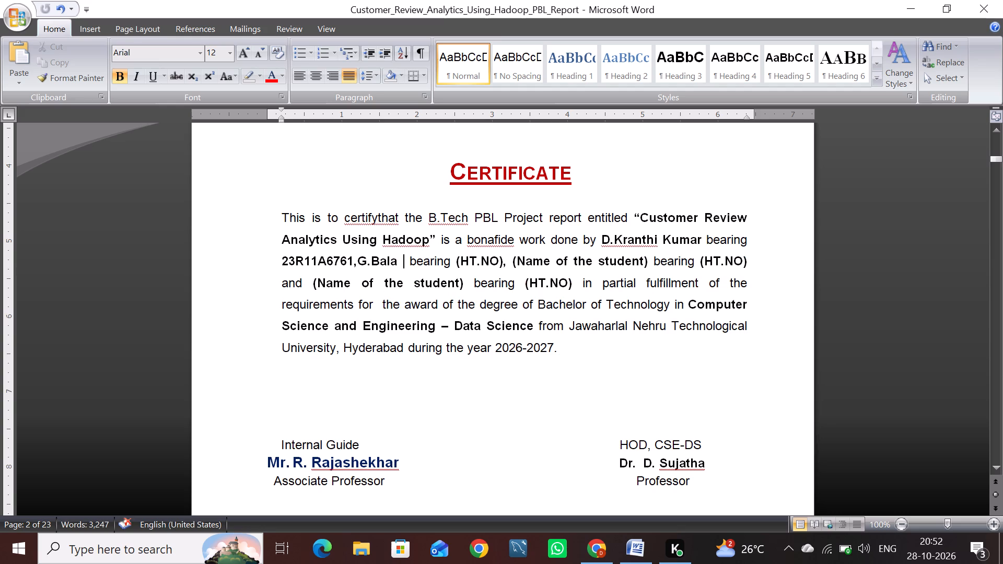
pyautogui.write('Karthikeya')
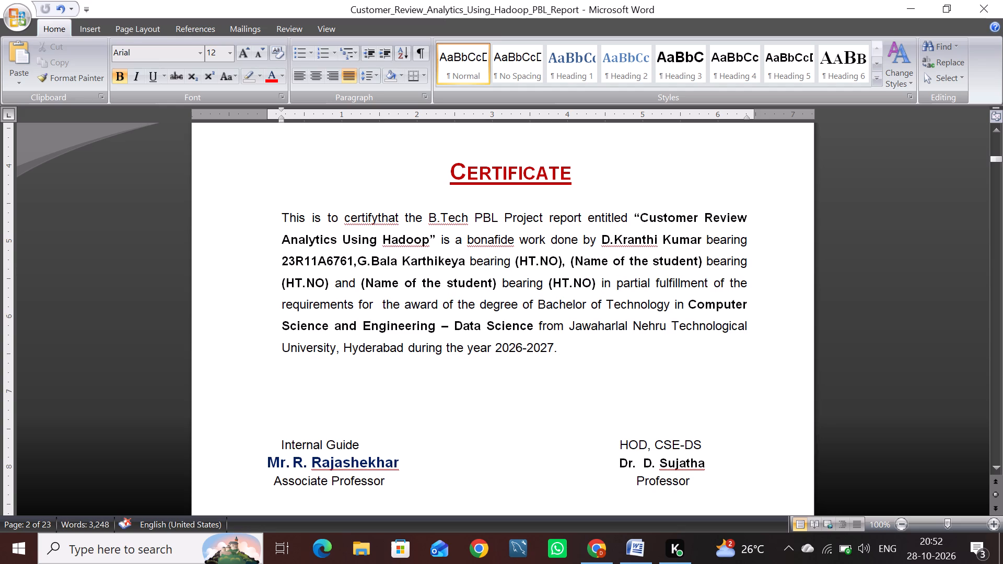
# Replace the next "(HT.NO), (Name of the student)" in the Certificate with the second student's hall ticket number, a comma and the third student's name.
pyautogui.moveTo(516, 260); pyautogui.dragTo(563, 262)
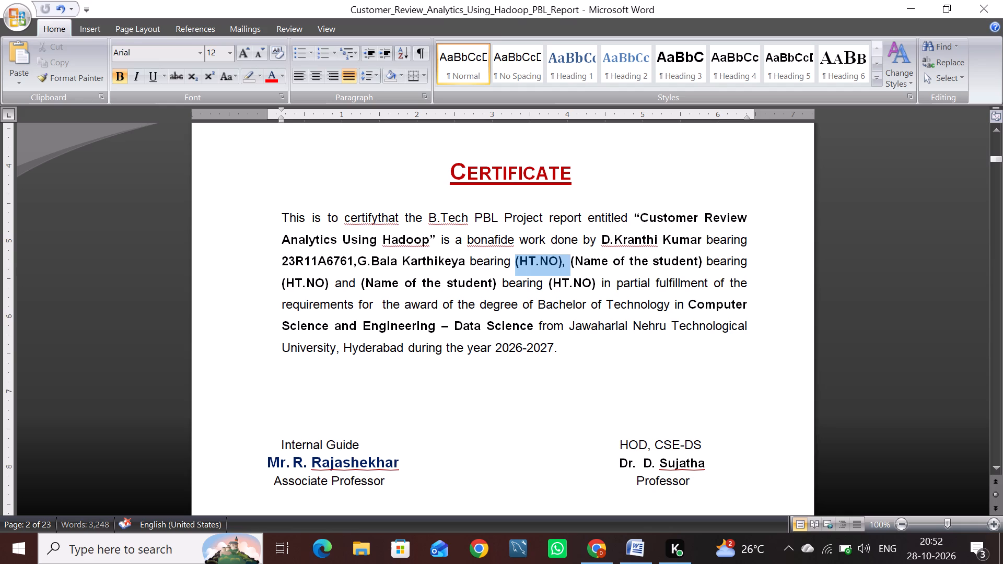
pyautogui.moveTo(563, 262); pyautogui.dragTo(681, 260)
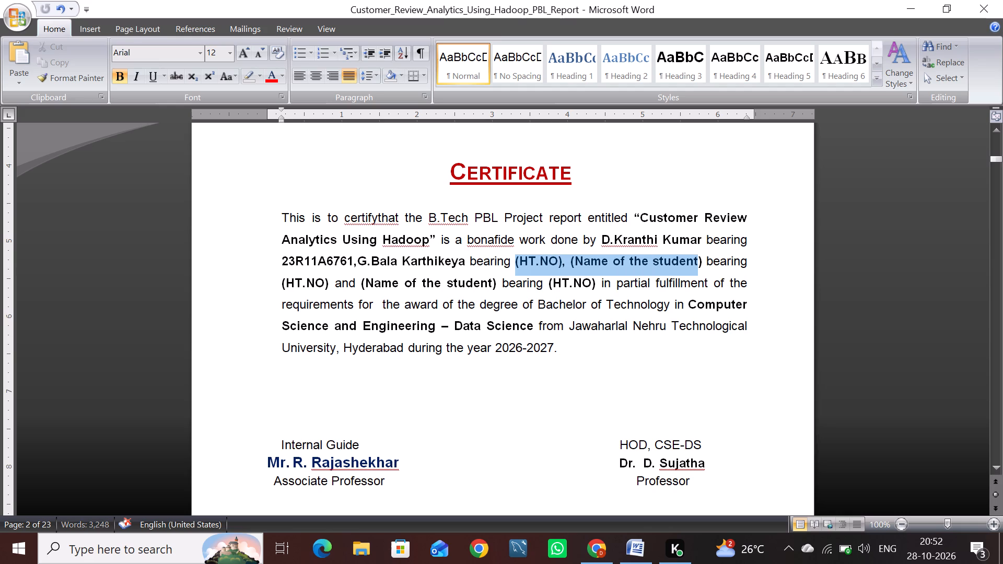
pyautogui.moveTo(681, 260); pyautogui.dragTo(701, 260)
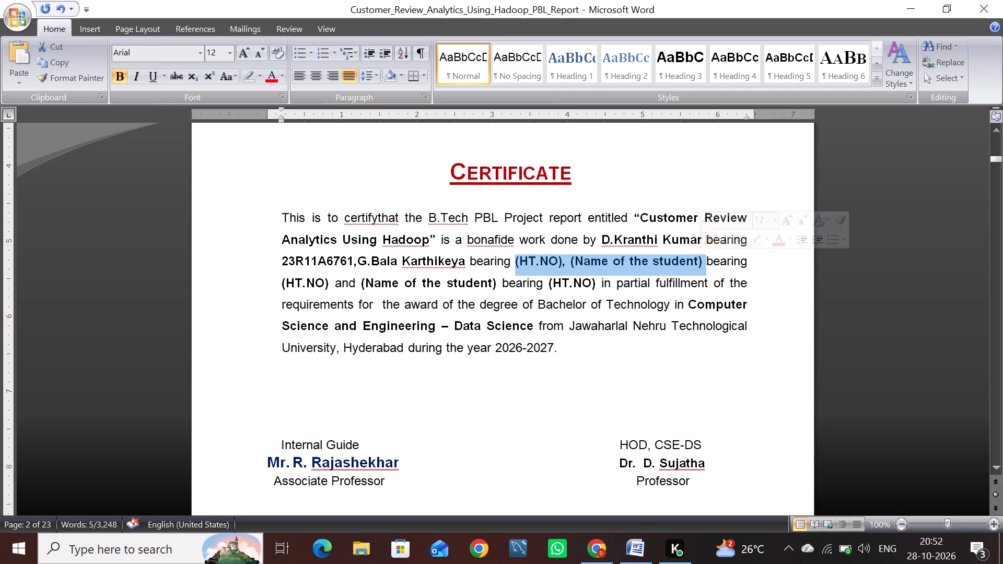
pyautogui.press('BackSpace')
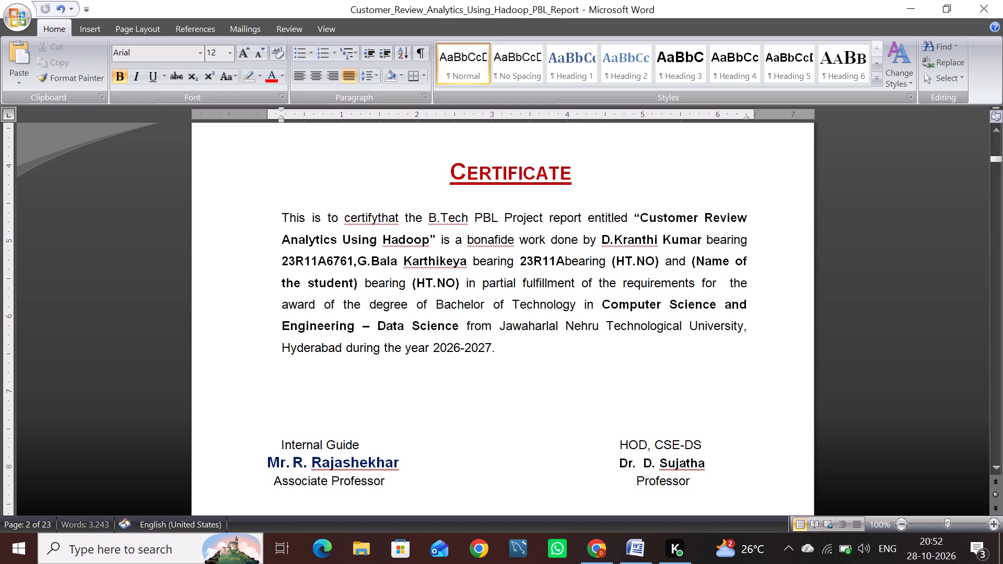
pyautogui.press('BackSpace')
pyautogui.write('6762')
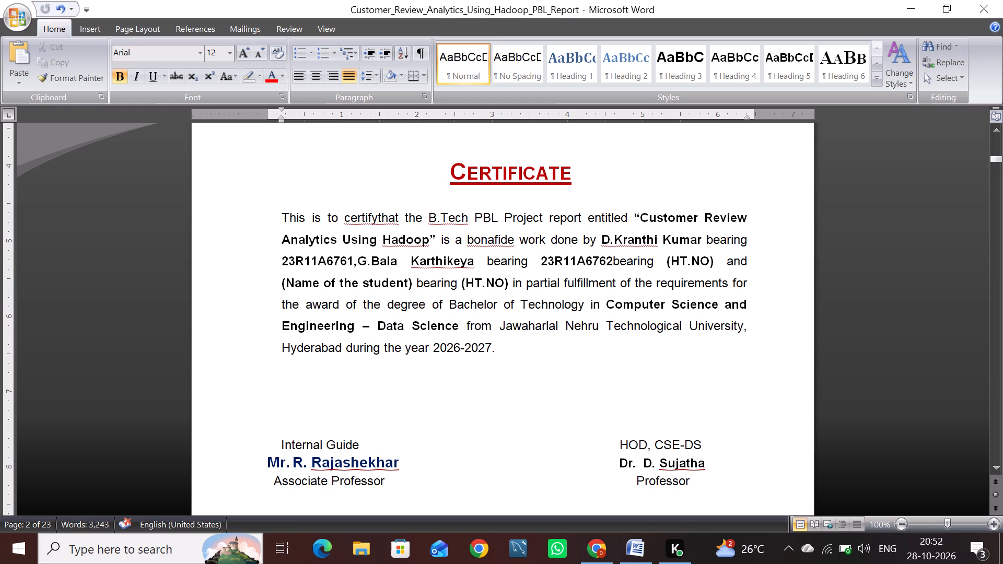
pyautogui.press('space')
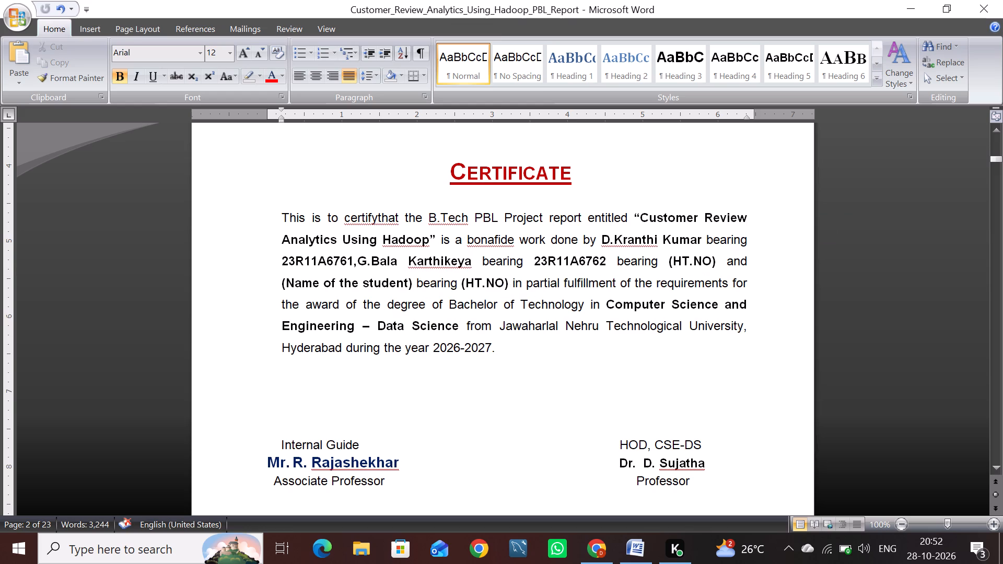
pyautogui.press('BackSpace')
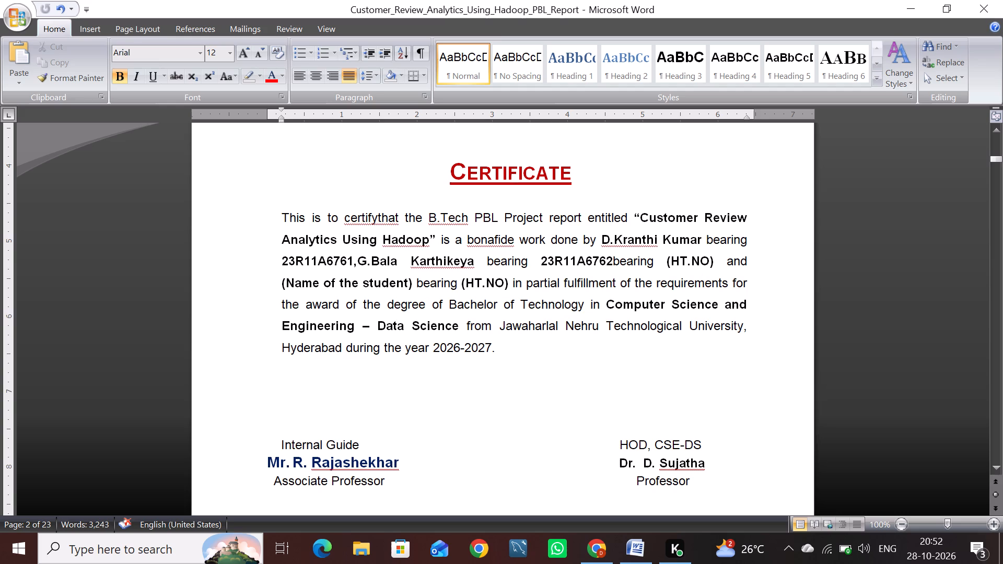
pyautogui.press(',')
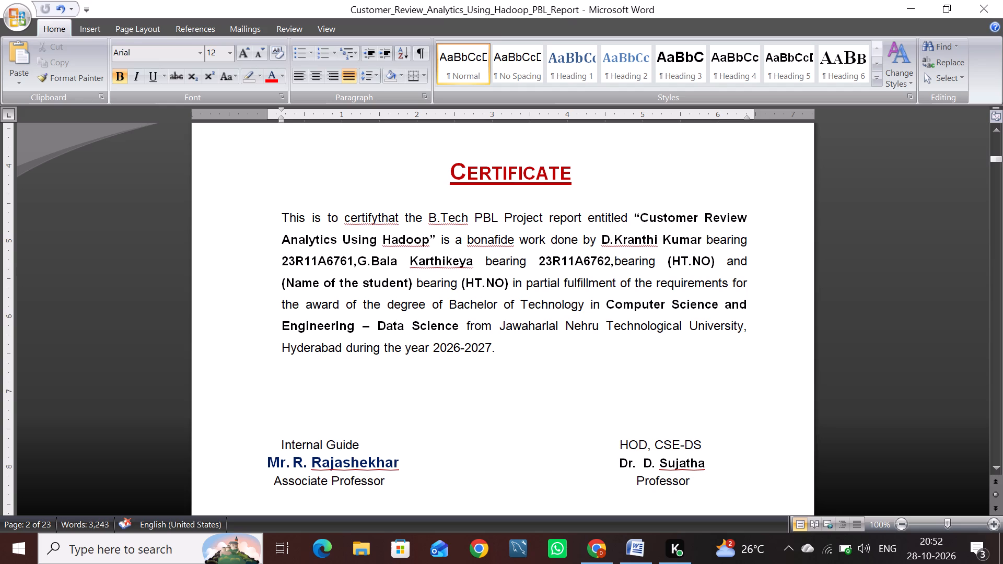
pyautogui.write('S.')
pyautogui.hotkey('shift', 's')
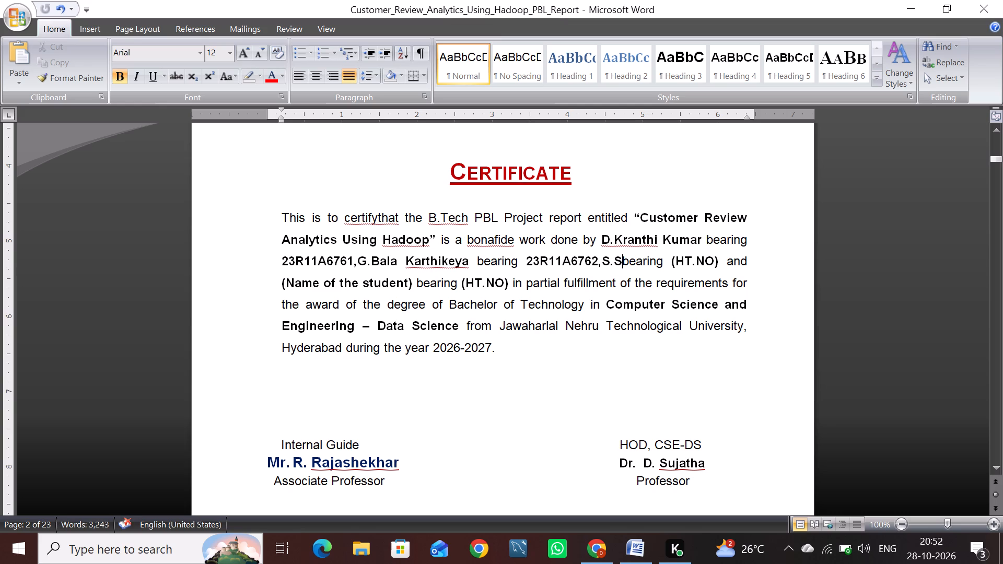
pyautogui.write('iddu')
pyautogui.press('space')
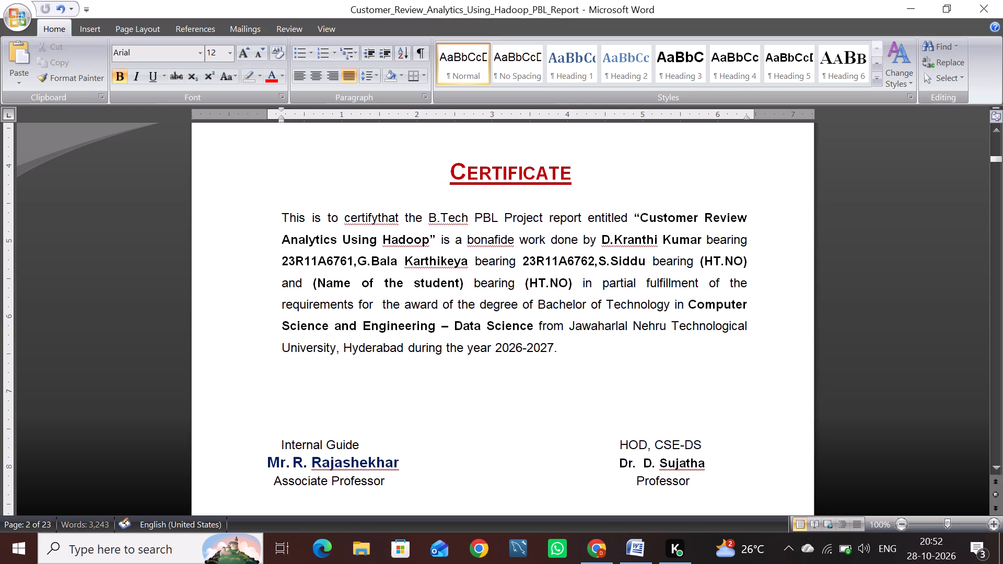
# Replace the "(HT.NO)" after the third student's name in the Certificate with the third student's hall ticket number.
pyautogui.moveTo(698, 262); pyautogui.dragTo(708, 263)
pyautogui.moveTo(708, 263); pyautogui.dragTo(748, 256)
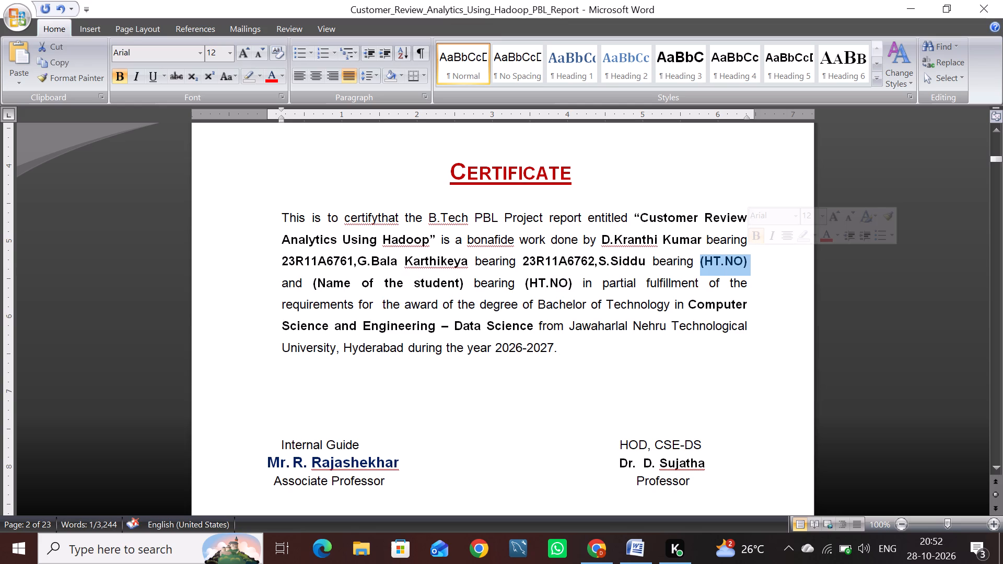
pyautogui.press('BackSpace')
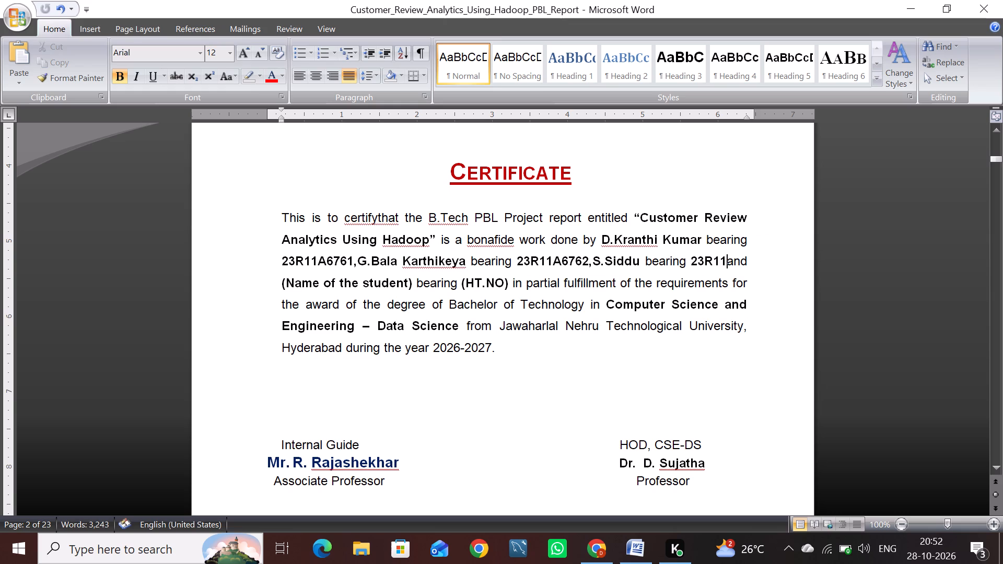
pyautogui.press('BackSpace')
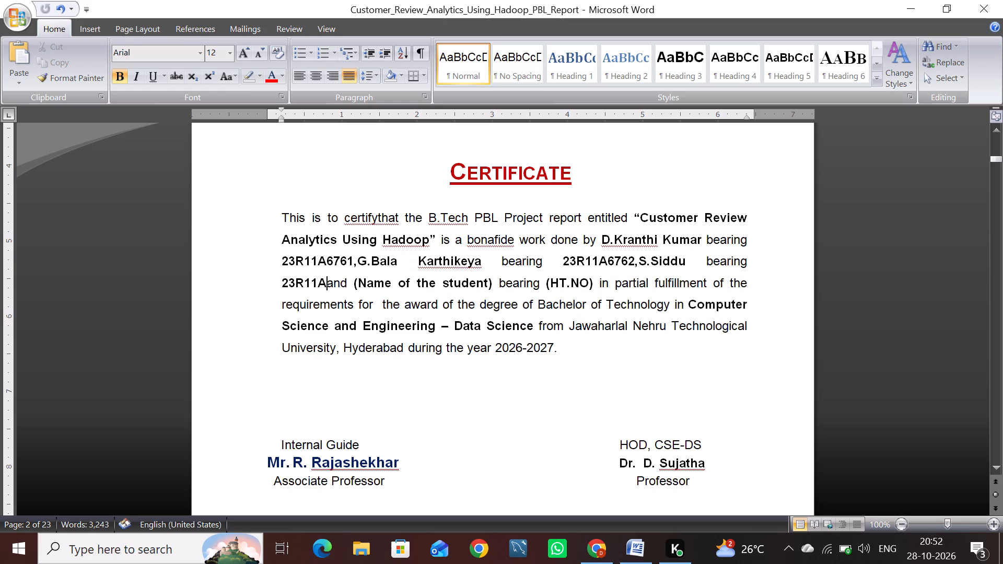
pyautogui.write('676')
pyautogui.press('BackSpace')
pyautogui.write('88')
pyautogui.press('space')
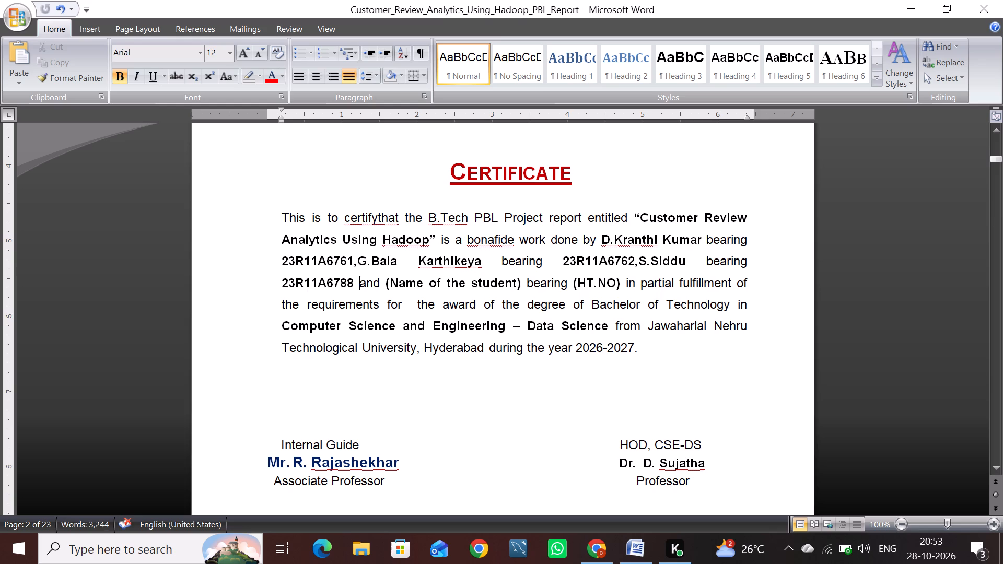
# Delete the unused fourth-student text "and (Name of the student) bearing (HT.NO)" from the Certificate paragraph.
pyautogui.moveTo(358, 284); pyautogui.dragTo(421, 281)
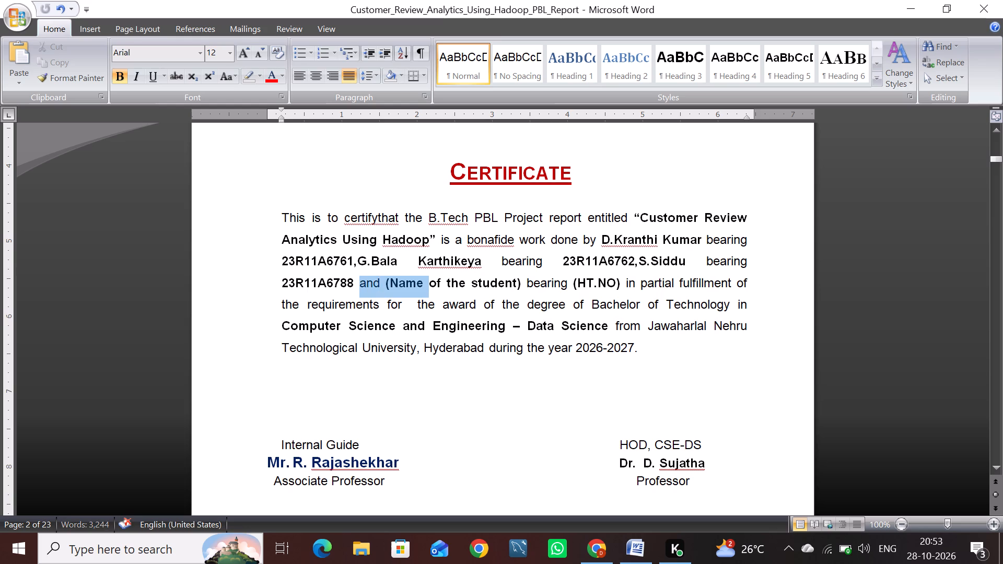
pyautogui.moveTo(421, 281); pyautogui.dragTo(623, 297)
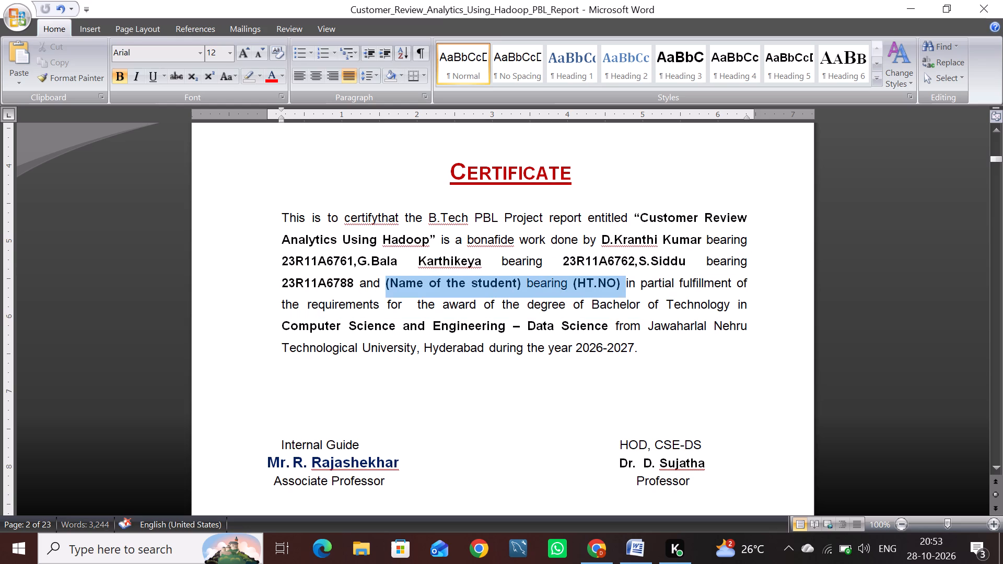
pyautogui.moveTo(623, 297); pyautogui.dragTo(621, 289)
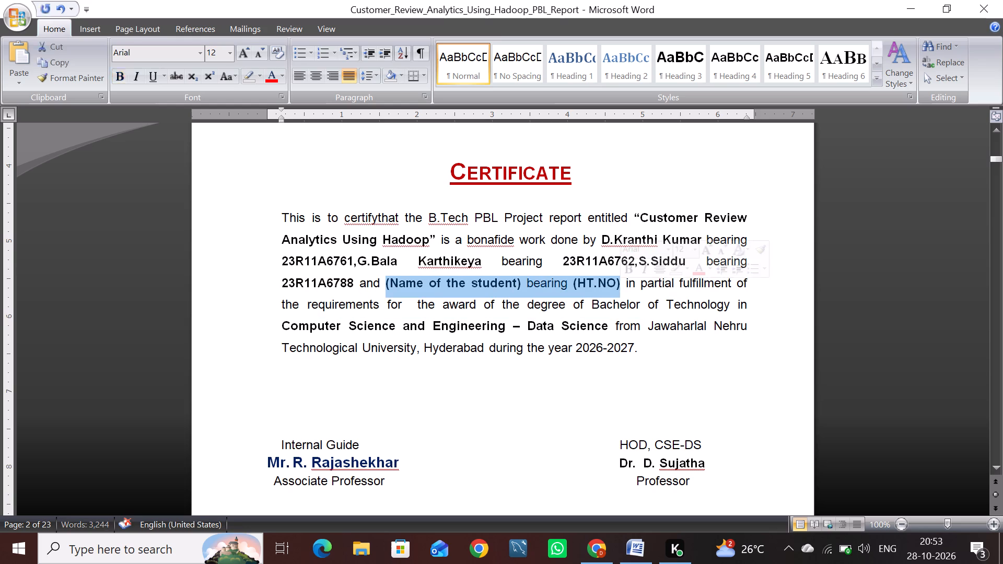
pyautogui.press('BackSpace')
pyautogui.press('BackSpace')
pyautogui.press('BackSpace')
pyautogui.press('BackSpace')
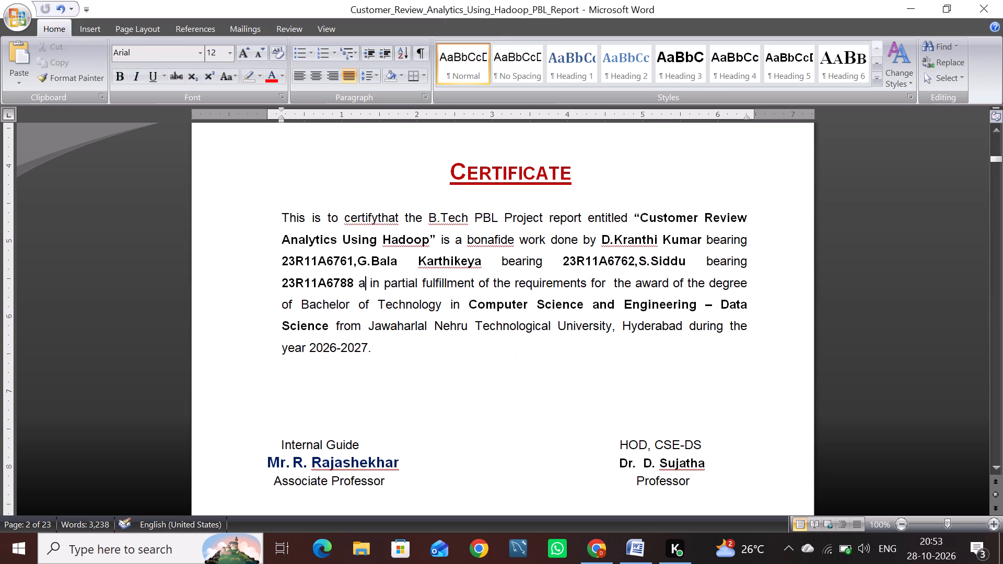
pyautogui.press('BackSpace')
pyautogui.press('BackSpace')
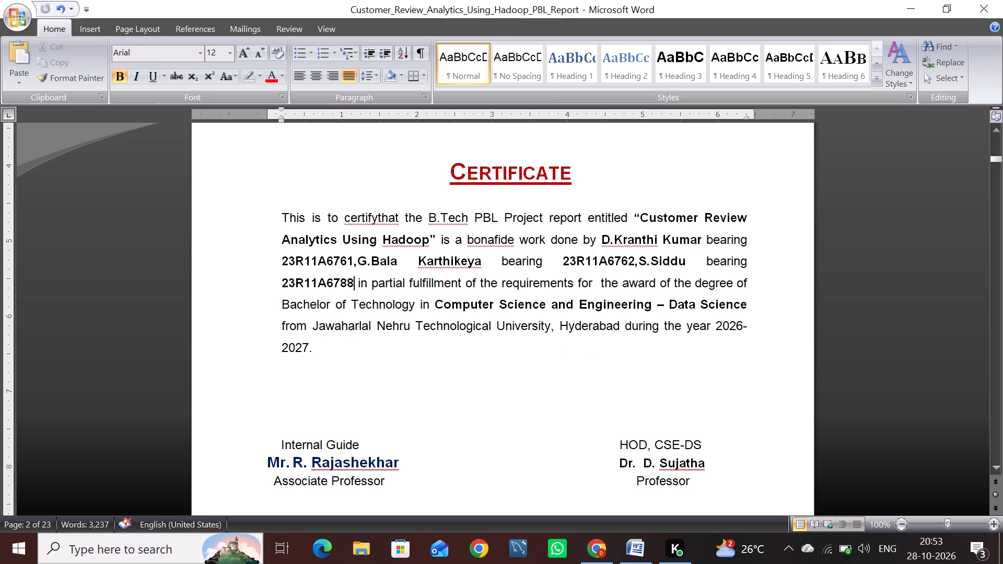
# In the Declaration by the Candidate, replace the first "(Name of the student)" with the first student's initial and name.
pyautogui.scroll(-2, 673, 354)
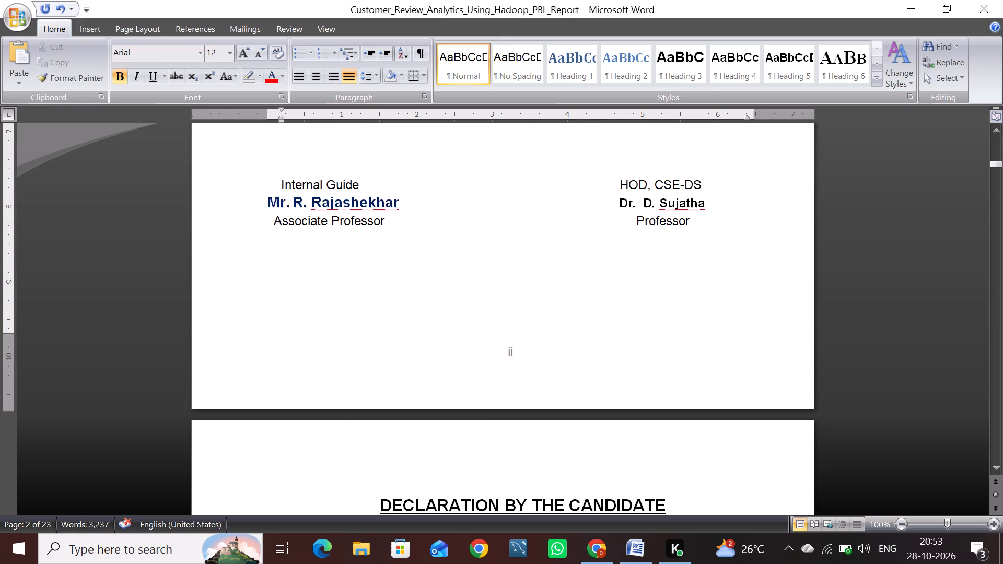
pyautogui.scroll(-4, 673, 354)
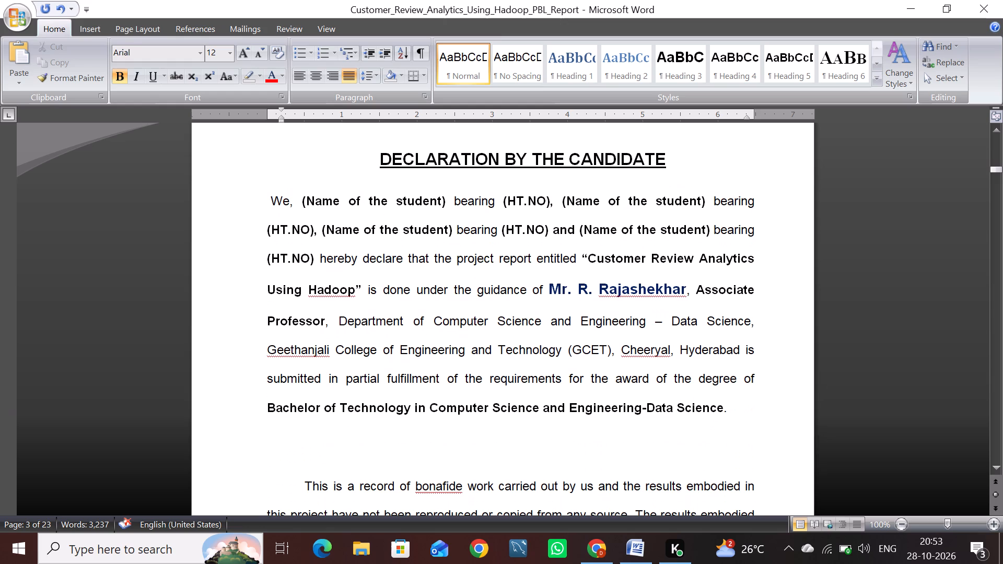
pyautogui.moveTo(301, 203); pyautogui.dragTo(330, 204)
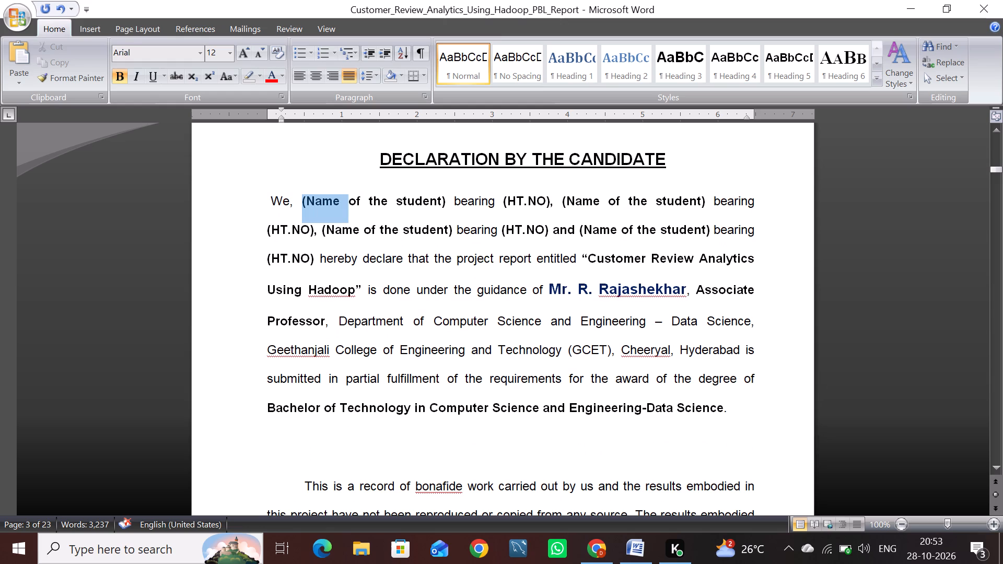
pyautogui.moveTo(330, 204); pyautogui.dragTo(444, 215)
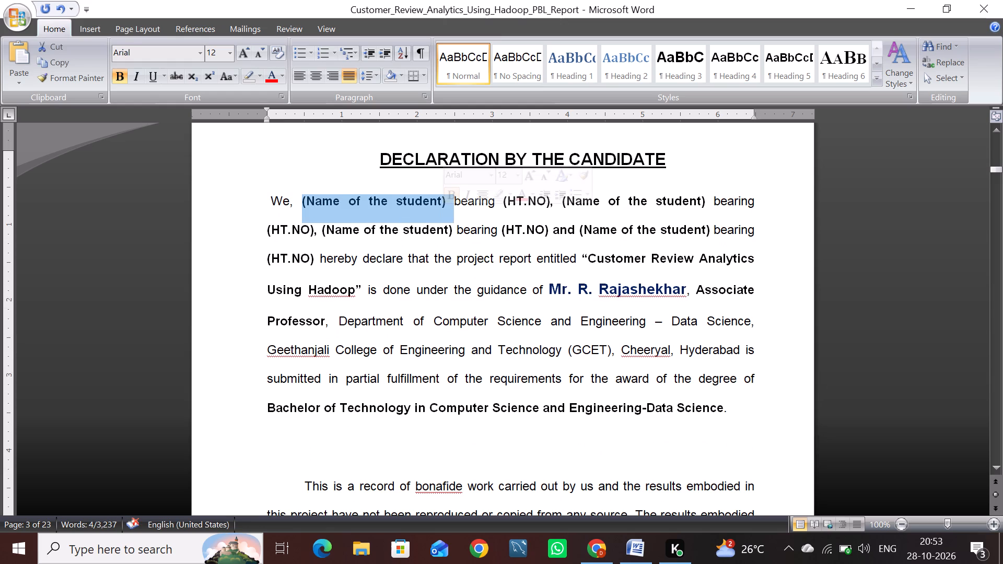
pyautogui.press('BackSpace')
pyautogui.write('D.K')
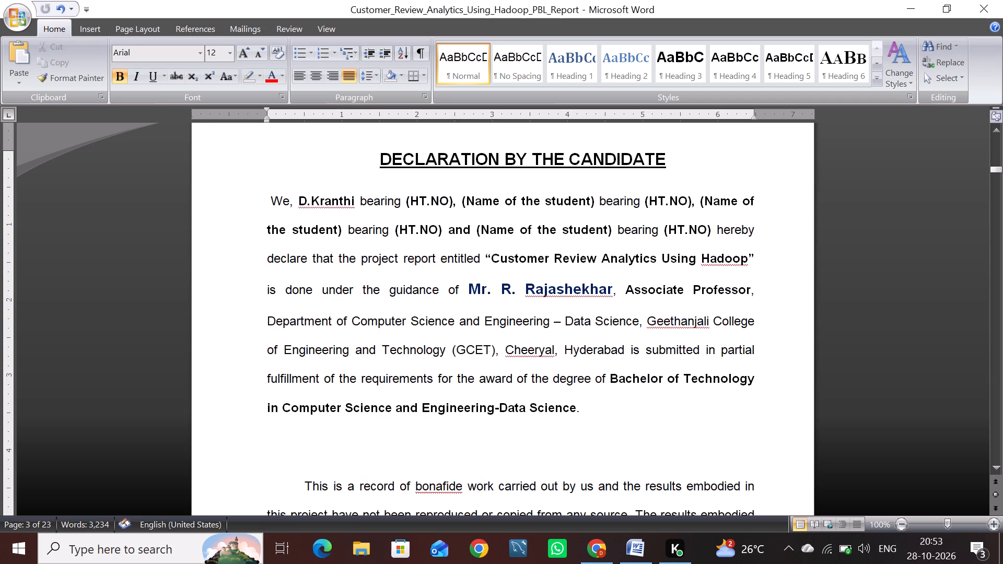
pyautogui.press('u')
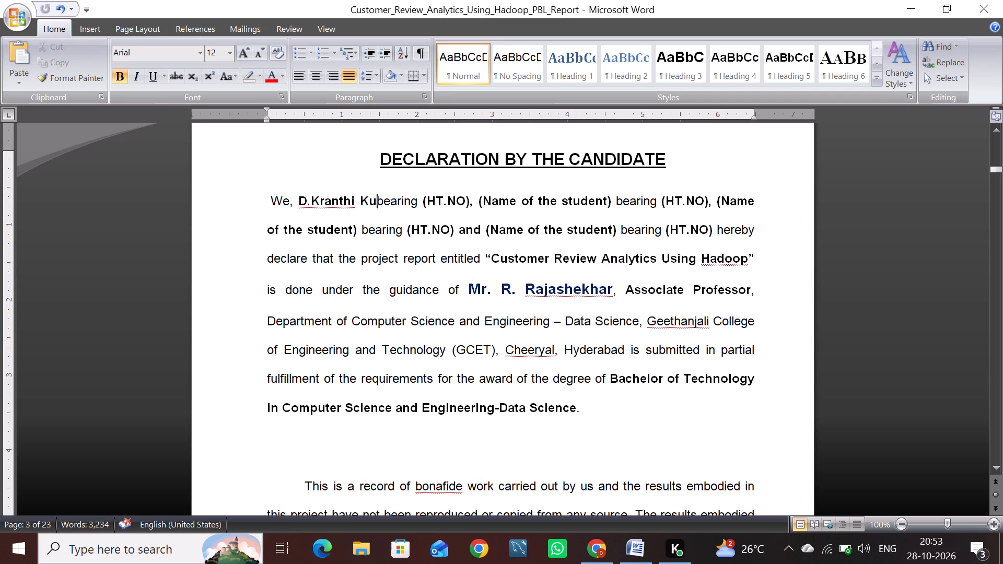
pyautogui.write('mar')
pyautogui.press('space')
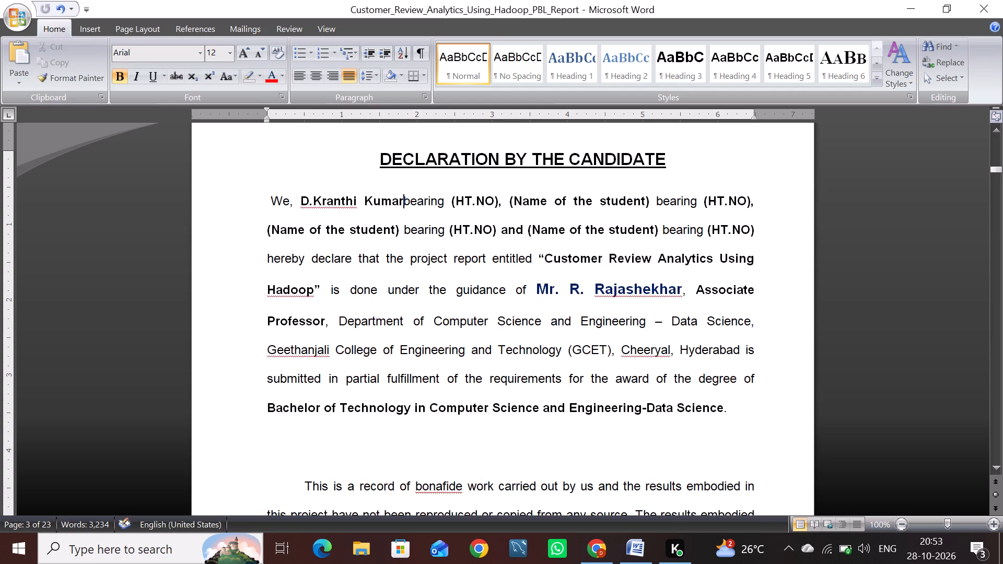
# In the Certificate paragraph, insert the missing space so "certifythat" reads "certify that".
pyautogui.scroll(1, 463, 204)
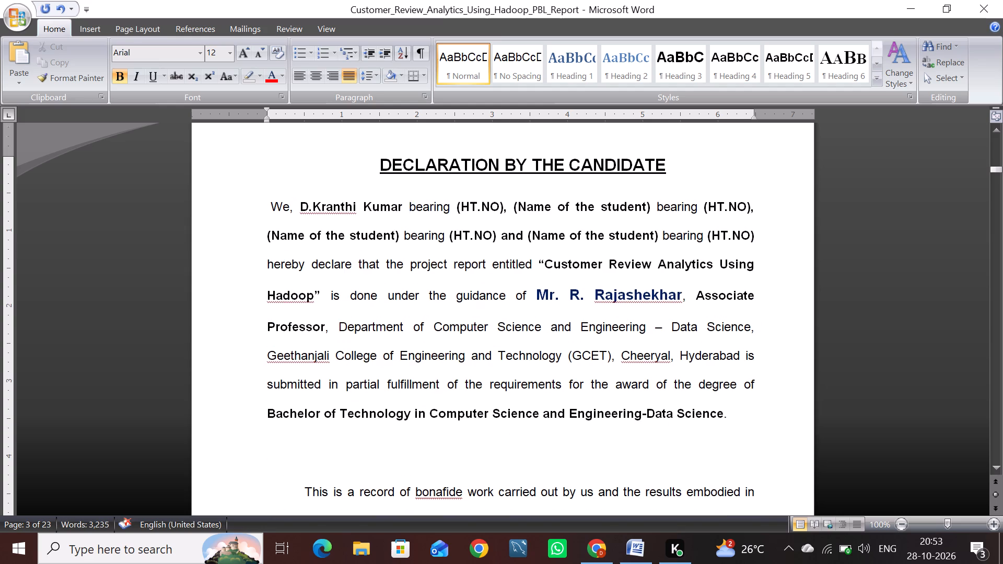
pyautogui.scroll(8, 463, 204)
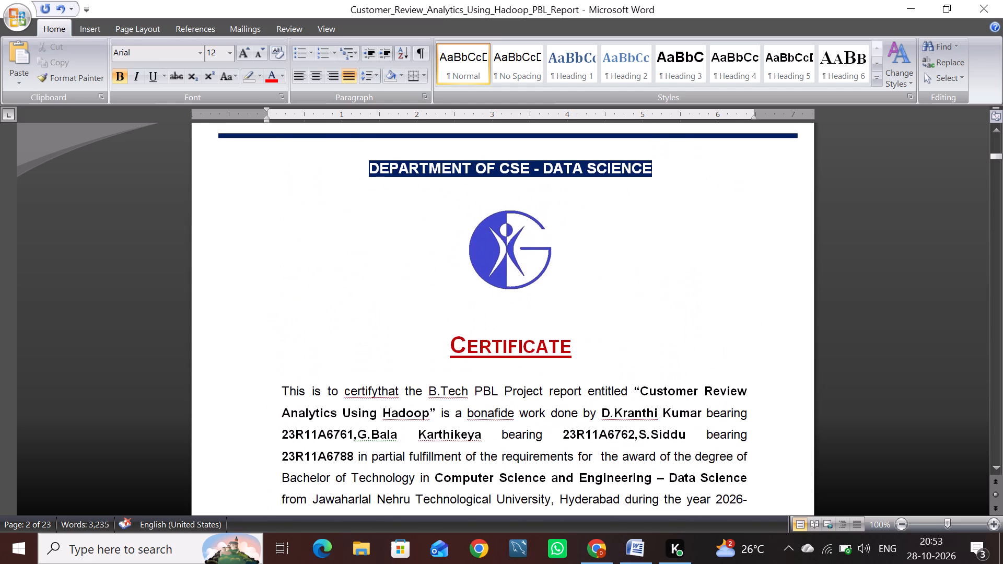
pyautogui.click(377, 392)
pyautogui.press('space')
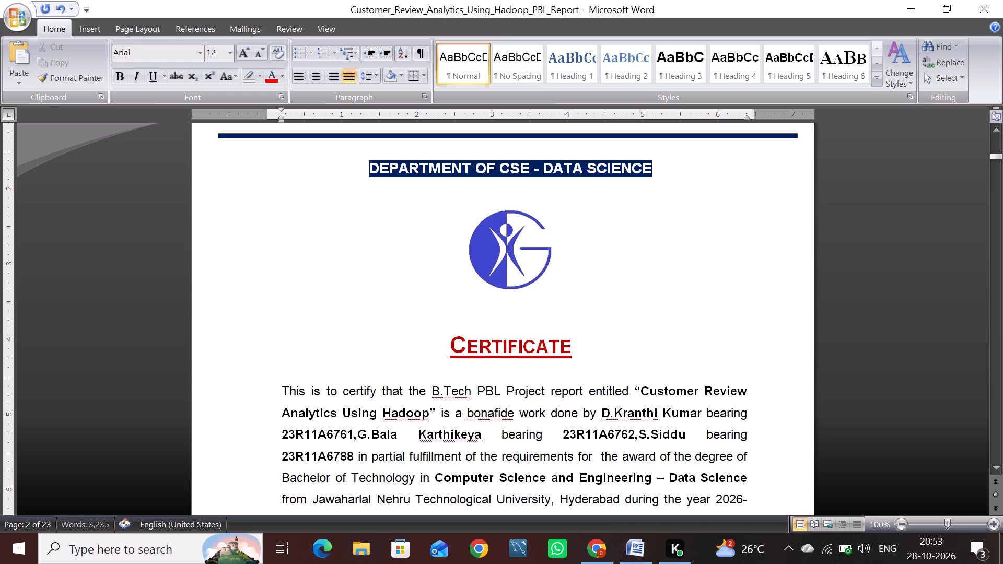
# Review the students' names and hall ticket numbers listed on the title page.
pyautogui.scroll(8, 421, 282)
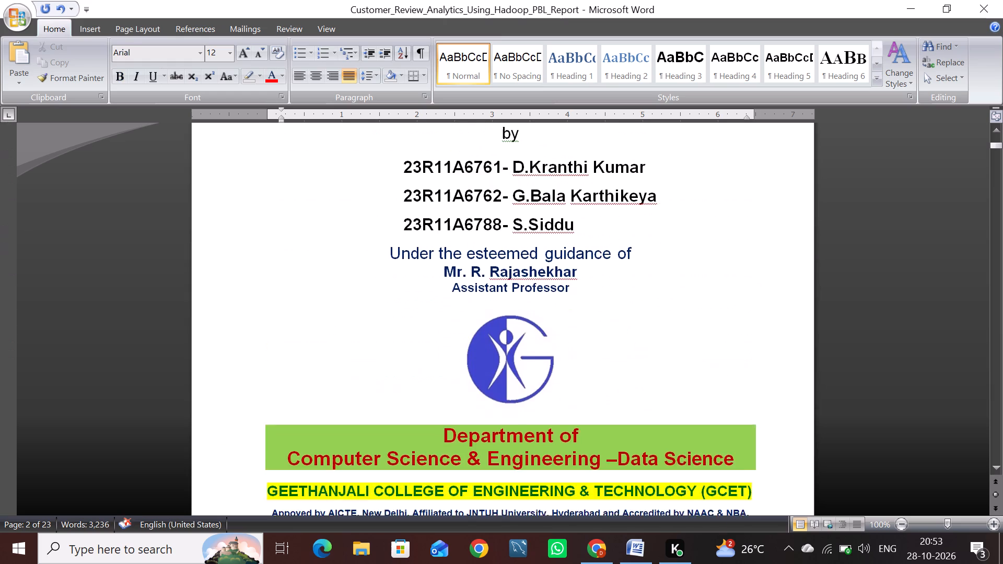
pyautogui.scroll(3, 421, 282)
pyautogui.scroll(-3, 421, 282)
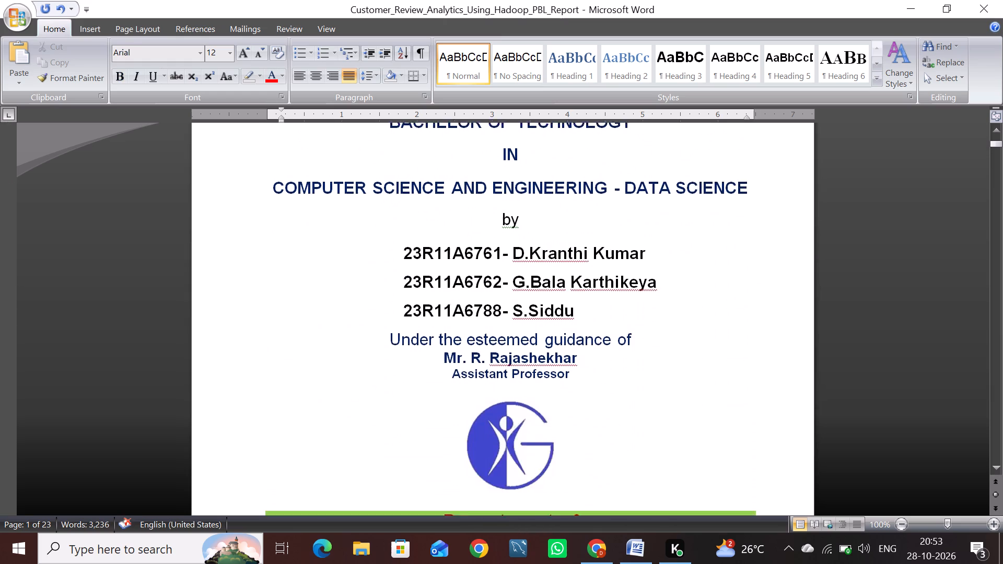
pyautogui.scroll(-5, 421, 282)
pyautogui.scroll(7, 421, 282)
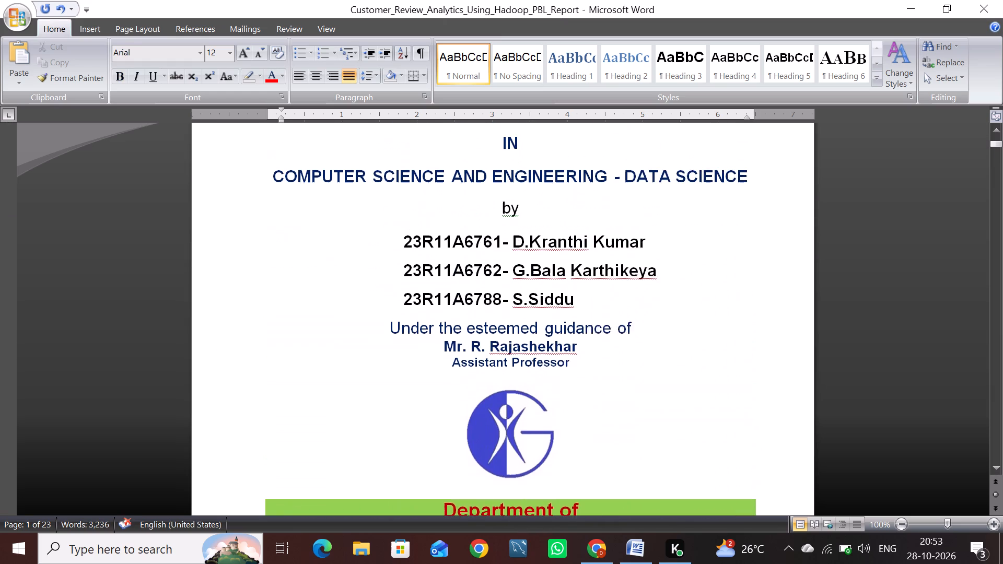
pyautogui.moveTo(398, 241); pyautogui.dragTo(454, 246)
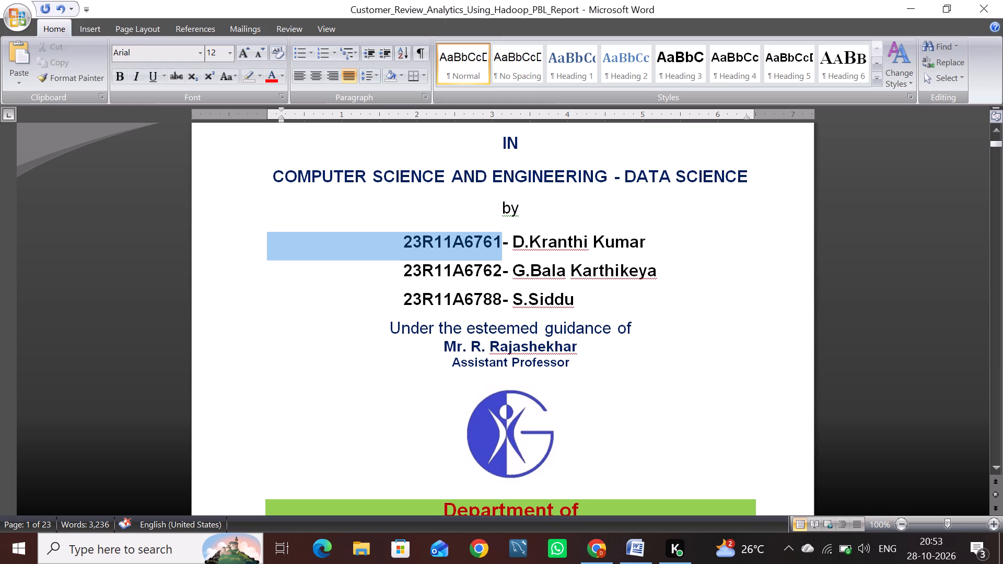
pyautogui.moveTo(454, 246); pyautogui.dragTo(467, 246)
# In the Certificate paragraph, insert a space after the comma before the second student's name and before the third student's name.
pyautogui.scroll(-4, 425, 357)
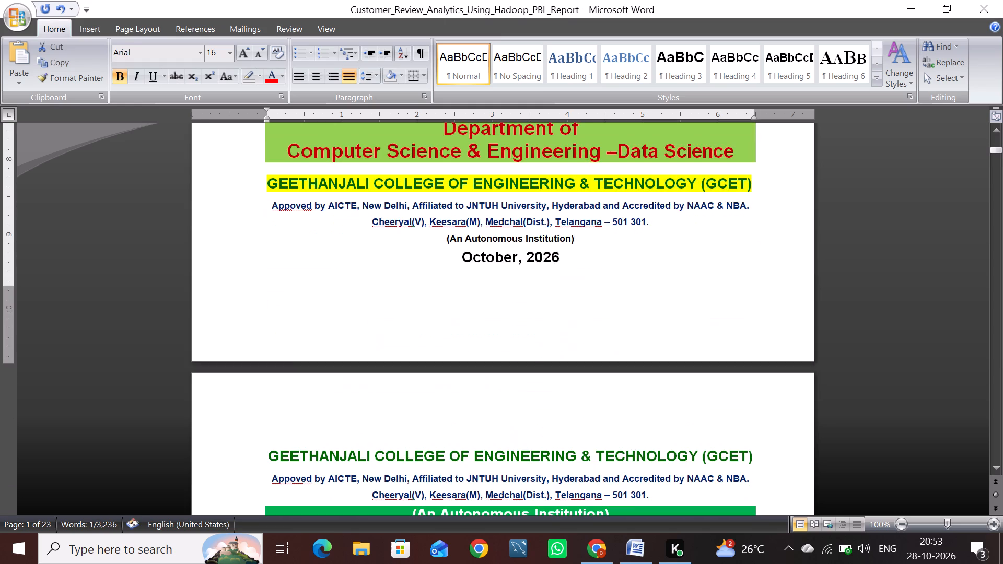
pyautogui.scroll(-6, 425, 357)
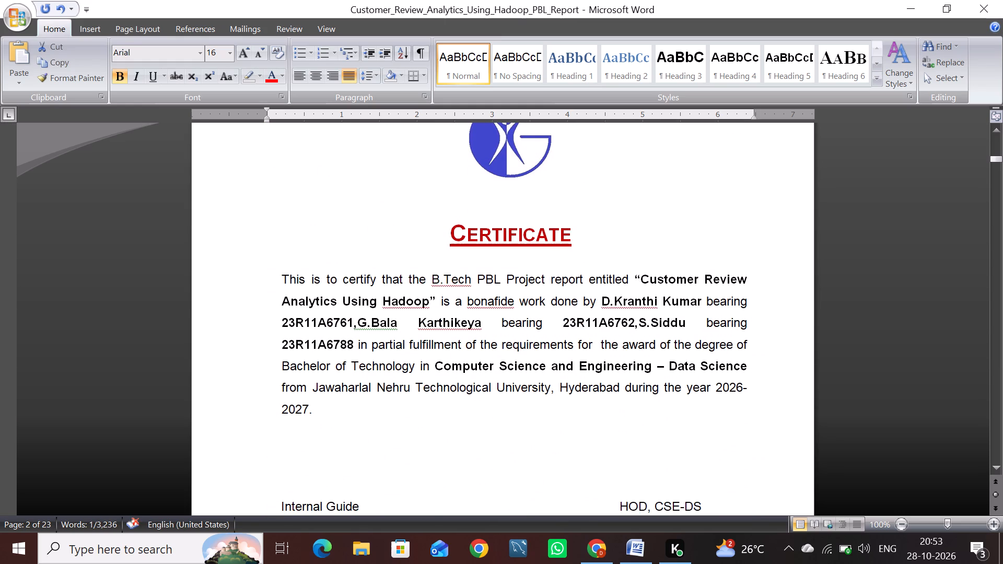
pyautogui.click(356, 324)
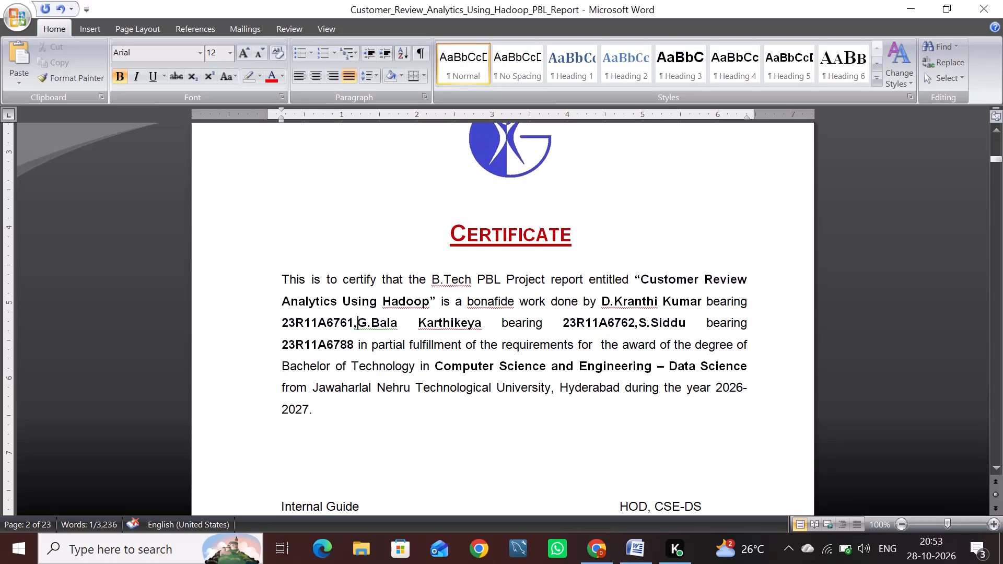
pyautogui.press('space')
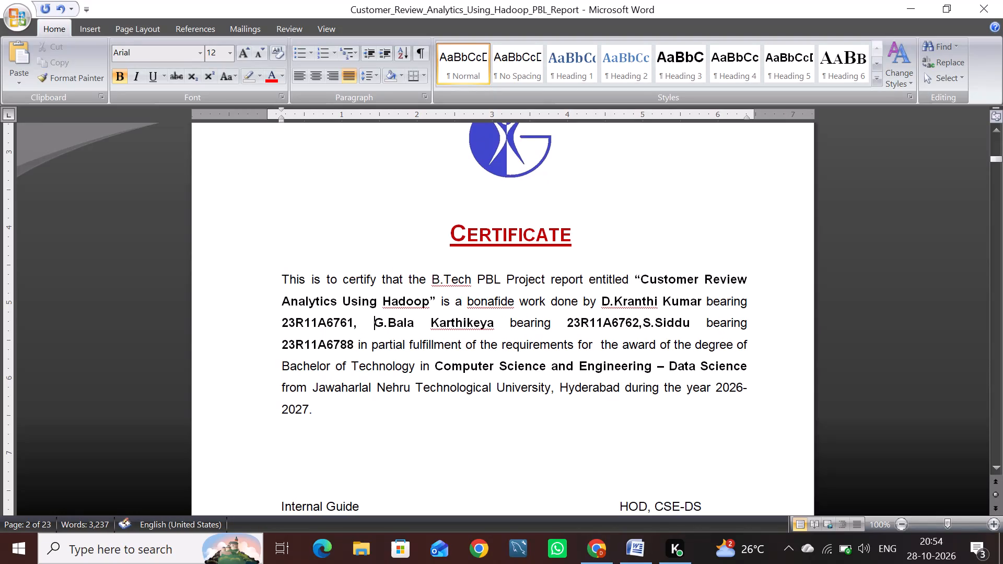
pyautogui.click(643, 325)
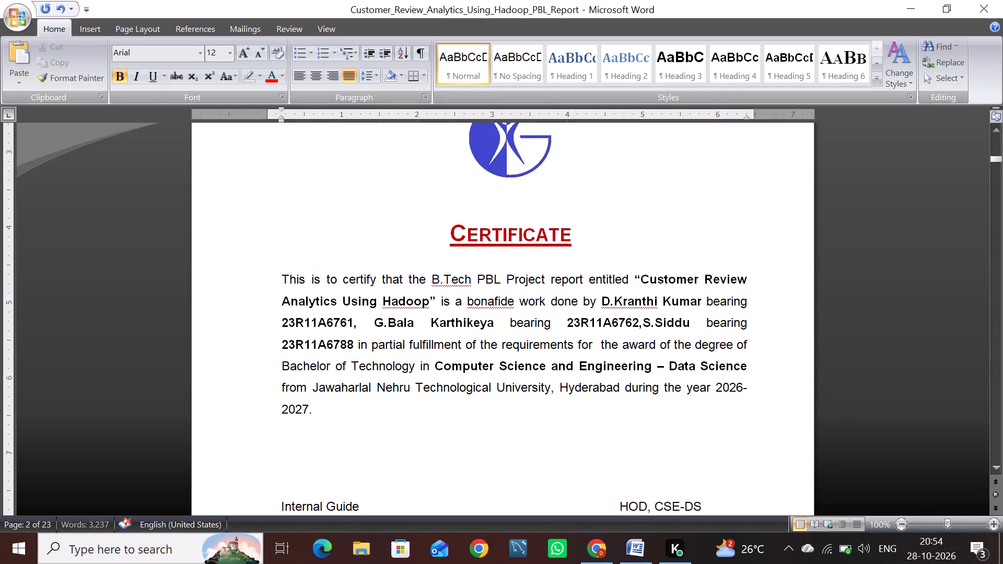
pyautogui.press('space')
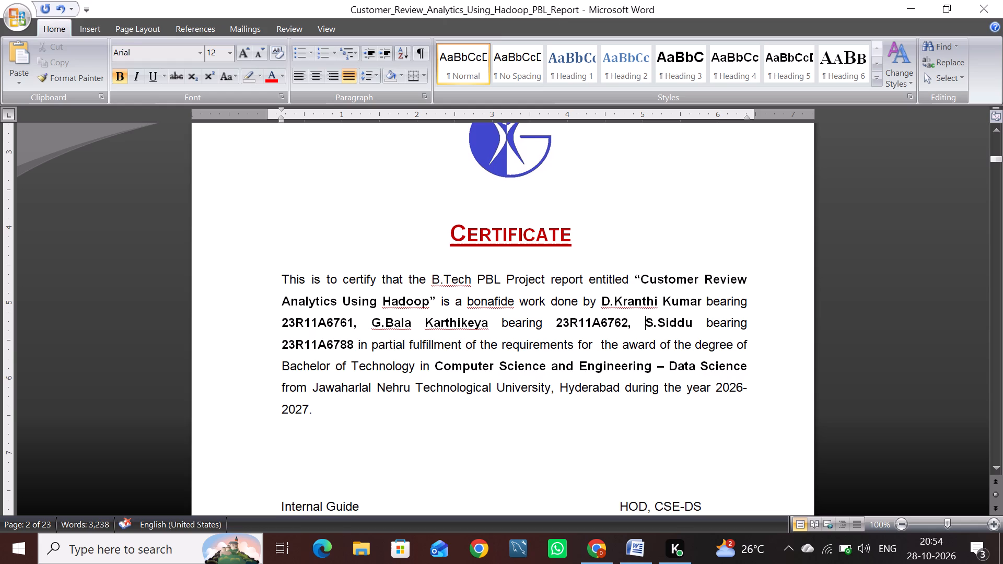
# Copy the first student's hall ticket number from the Certificate and replace the first "(HT.NO)" in the Declaration by the Candidate with it.
pyautogui.moveTo(279, 319); pyautogui.dragTo(346, 325)
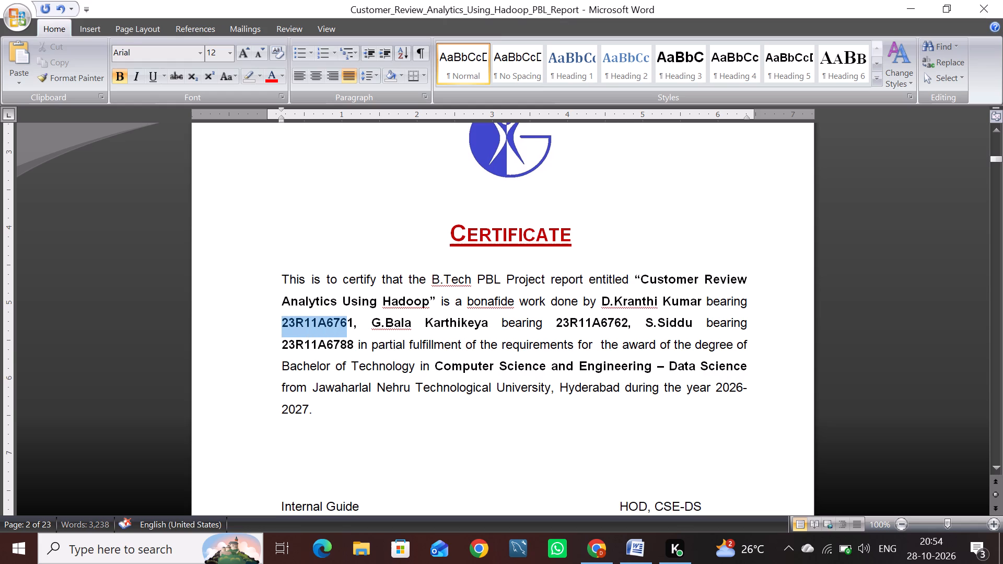
pyautogui.moveTo(346, 325); pyautogui.dragTo(351, 324)
pyautogui.hotkey('ctrl', 'c')
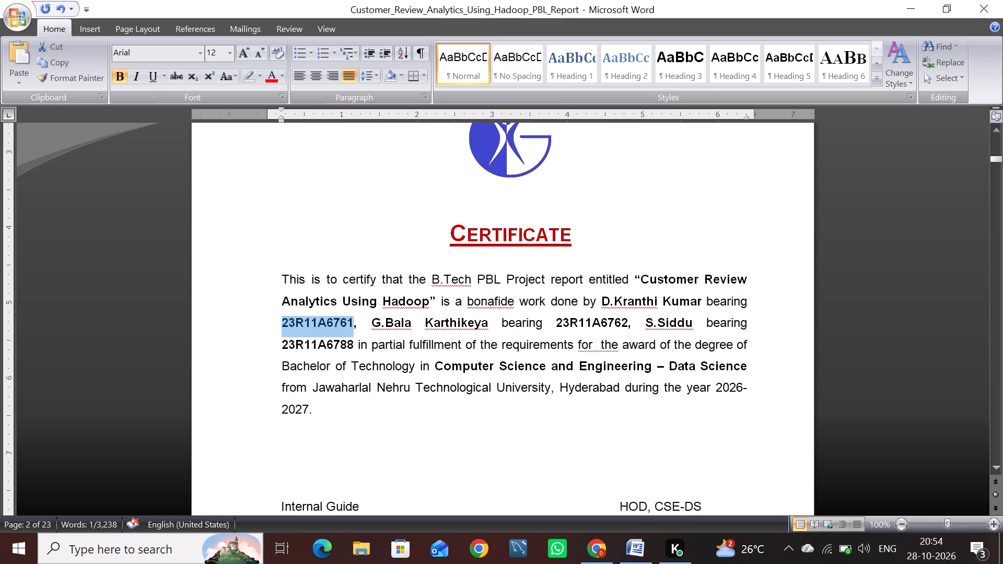
pyautogui.scroll(-3, 389, 386)
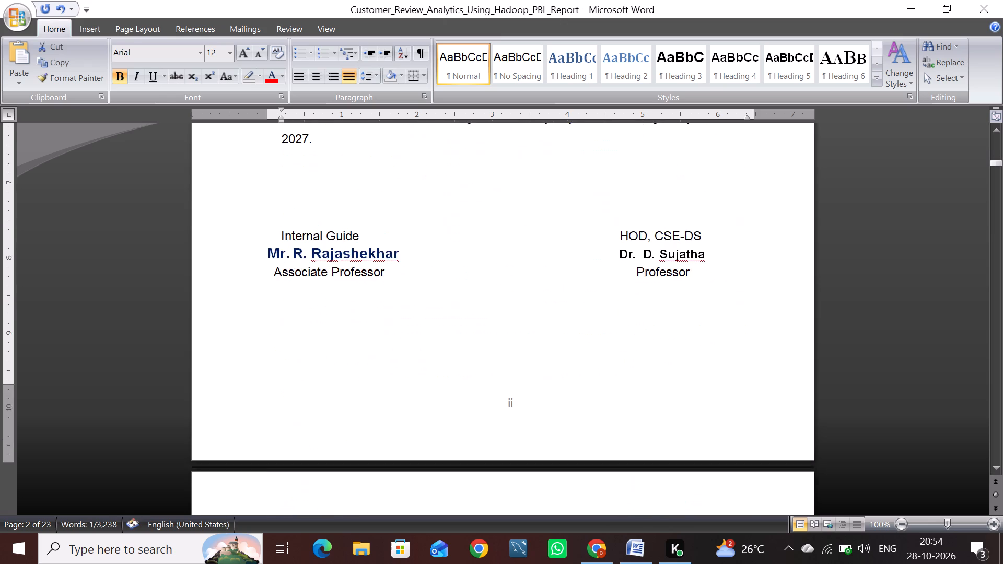
pyautogui.scroll(-5, 389, 386)
pyautogui.scroll(1, 389, 386)
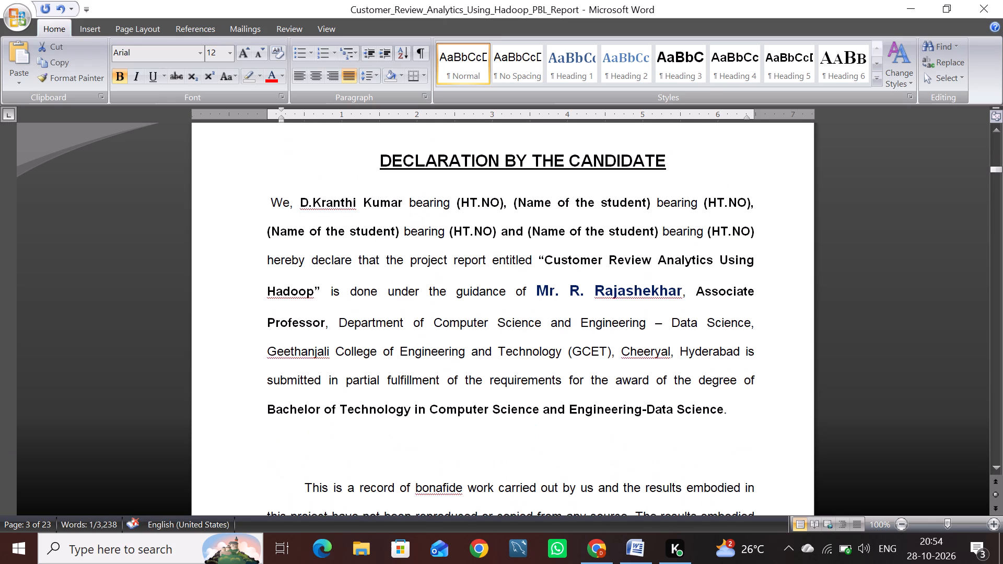
pyautogui.moveTo(453, 201); pyautogui.dragTo(493, 206)
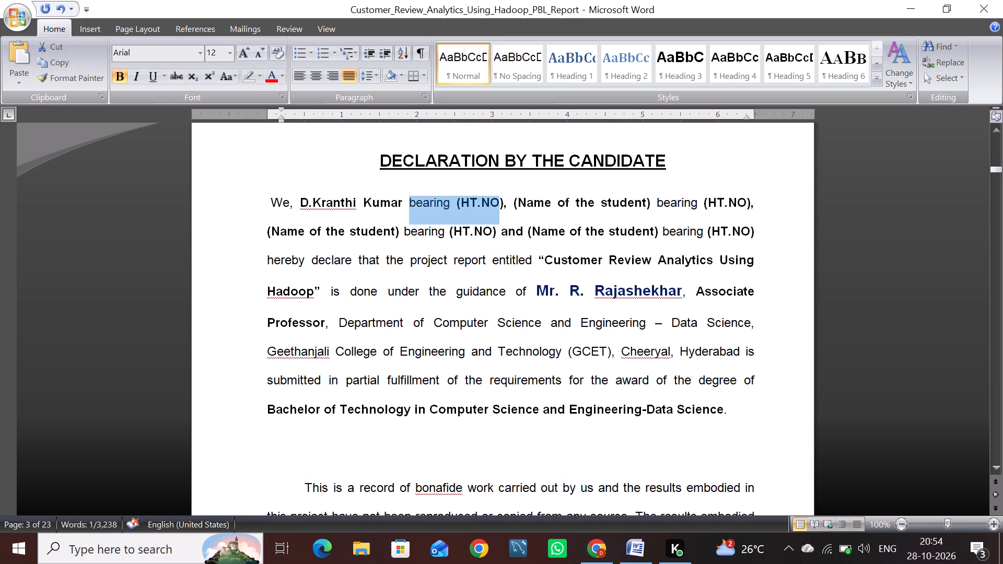
pyautogui.moveTo(493, 206); pyautogui.dragTo(502, 203)
pyautogui.click(502, 203)
pyautogui.moveTo(502, 203); pyautogui.dragTo(460, 199)
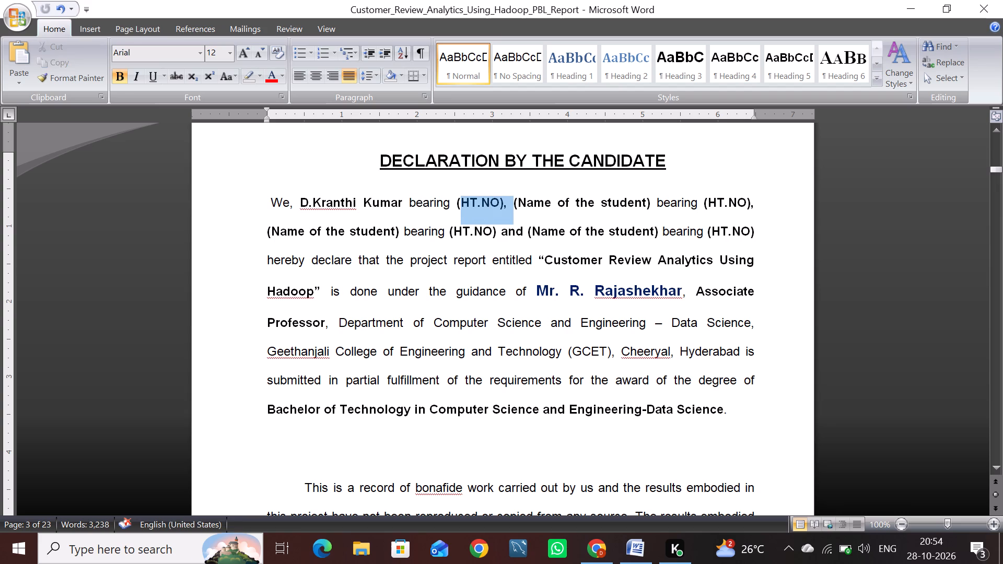
pyautogui.moveTo(460, 199); pyautogui.dragTo(460, 199)
pyautogui.click(460, 199)
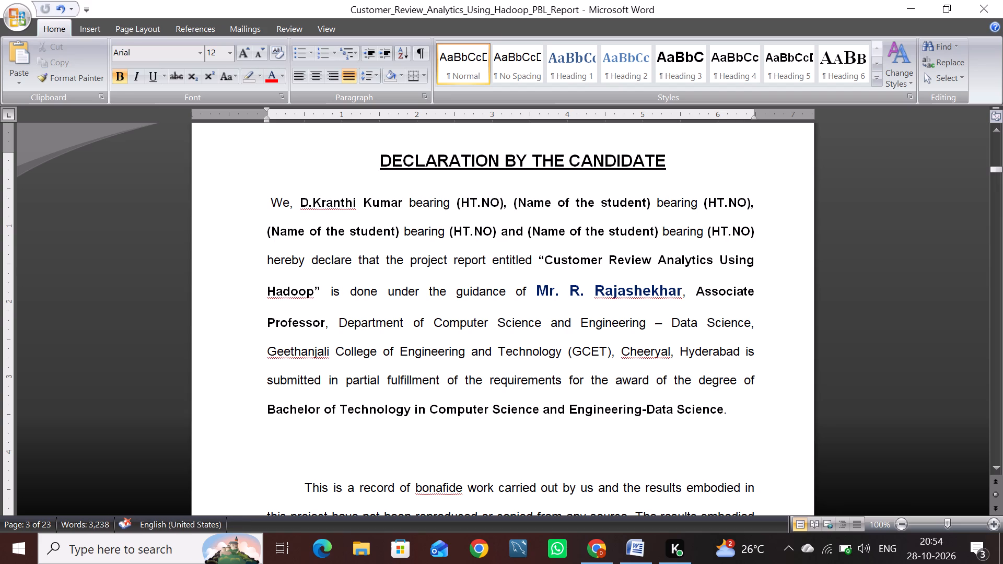
pyautogui.moveTo(454, 202); pyautogui.dragTo(497, 202)
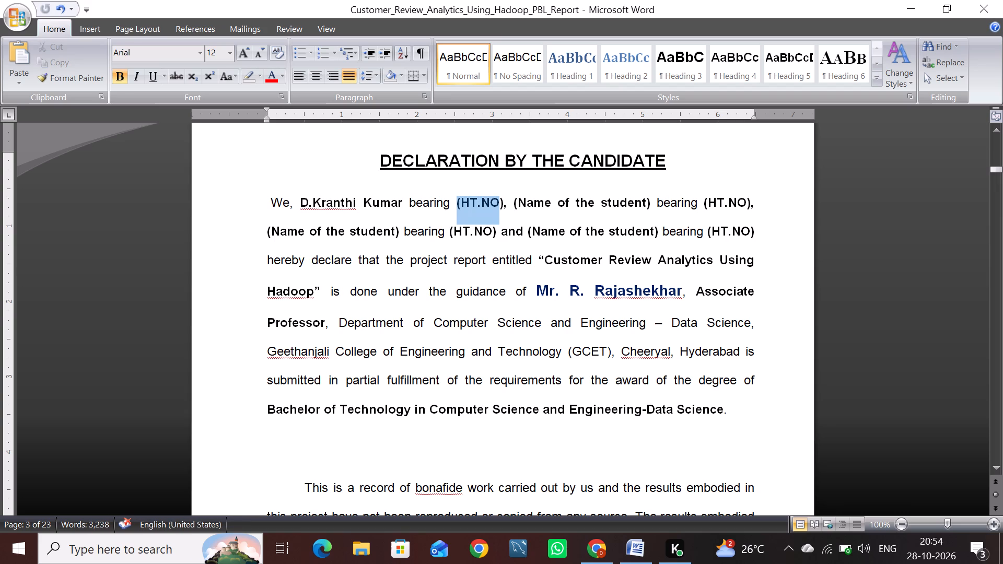
pyautogui.moveTo(497, 202); pyautogui.dragTo(500, 201)
pyautogui.moveTo(500, 201); pyautogui.dragTo(501, 201)
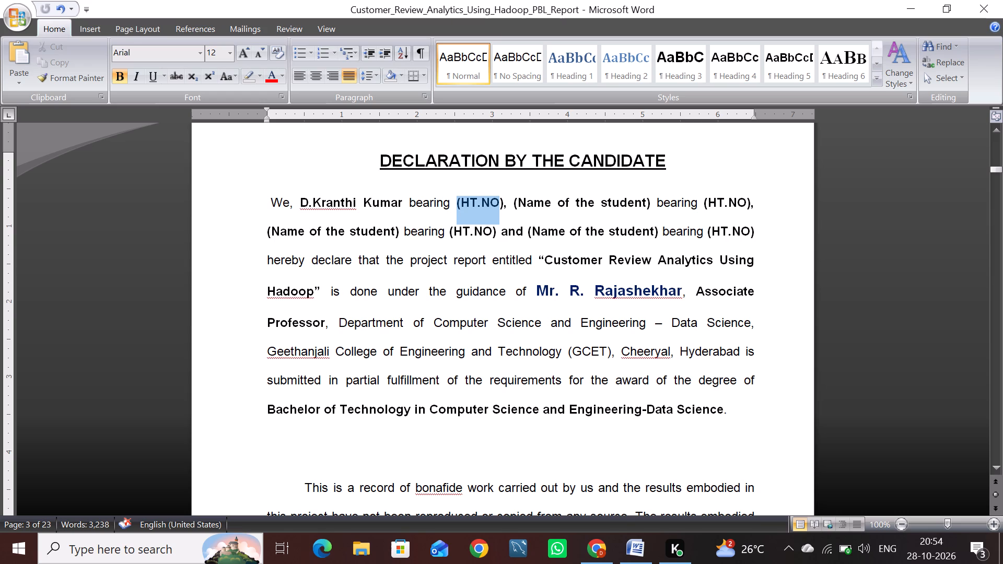
pyautogui.moveTo(501, 201); pyautogui.dragTo(501, 201)
pyautogui.rightClick(501, 201)
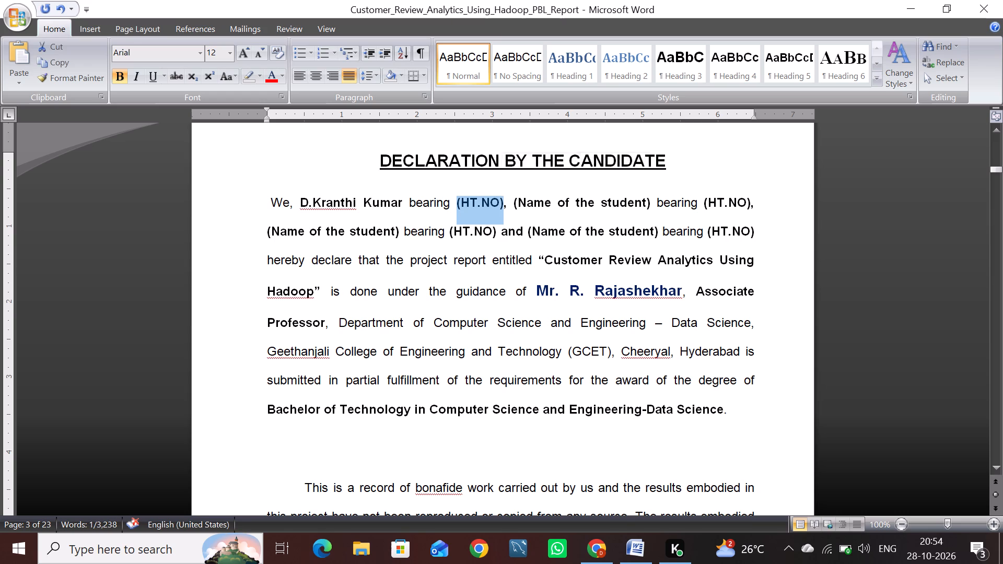
pyautogui.hotkey('ctrl', 'v')
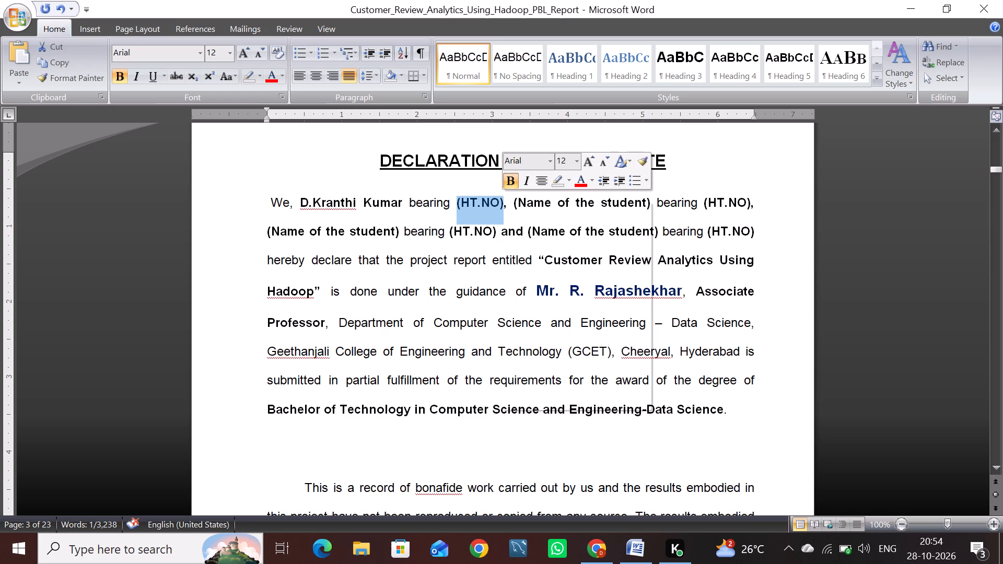
pyautogui.click(528, 241)
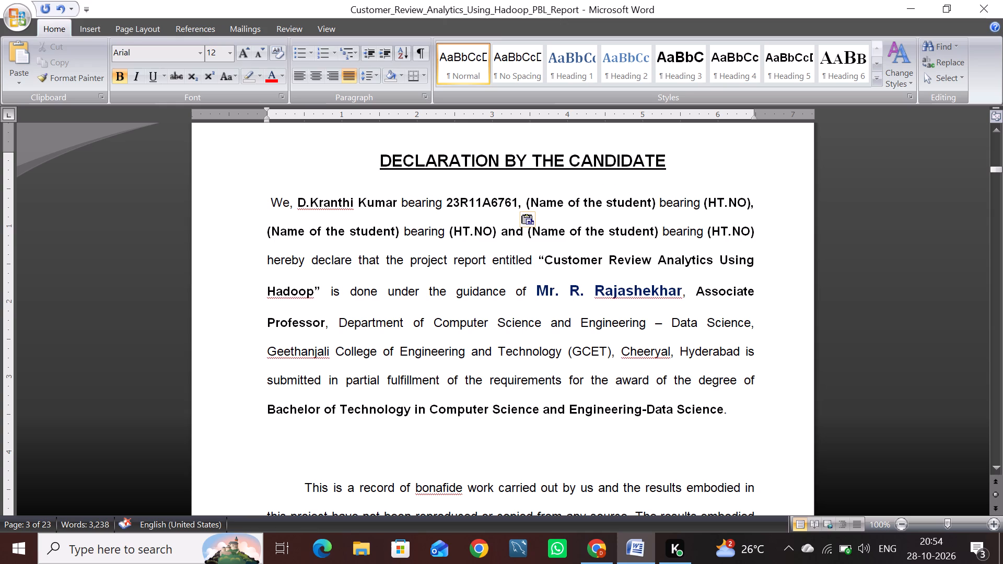
# Replace the "(HT.NO)" of the second student in the Declaration with the copied hall ticket number.
pyautogui.moveTo(704, 204); pyautogui.dragTo(745, 204)
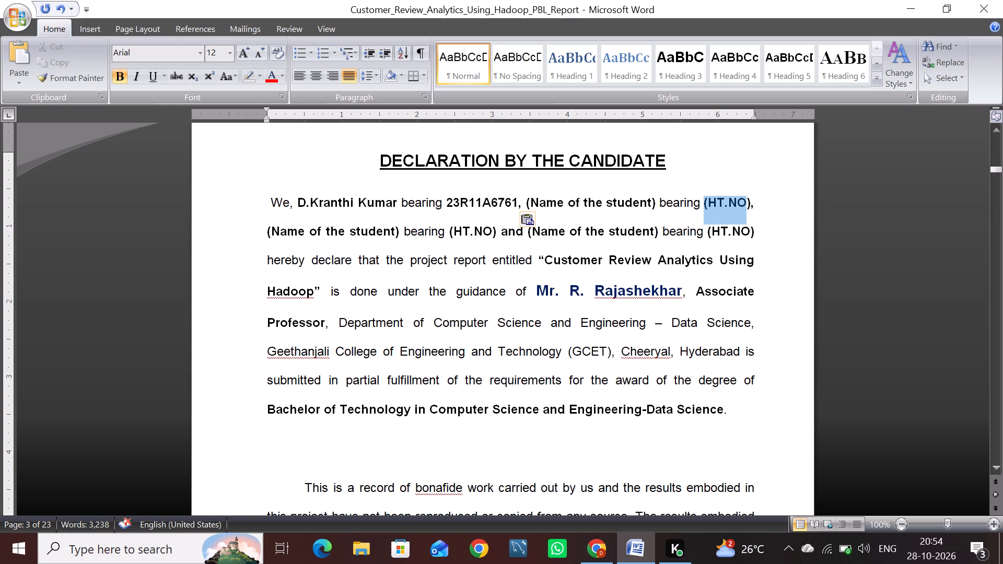
pyautogui.moveTo(745, 204); pyautogui.dragTo(749, 203)
pyautogui.hotkey('ctrl', 'v')
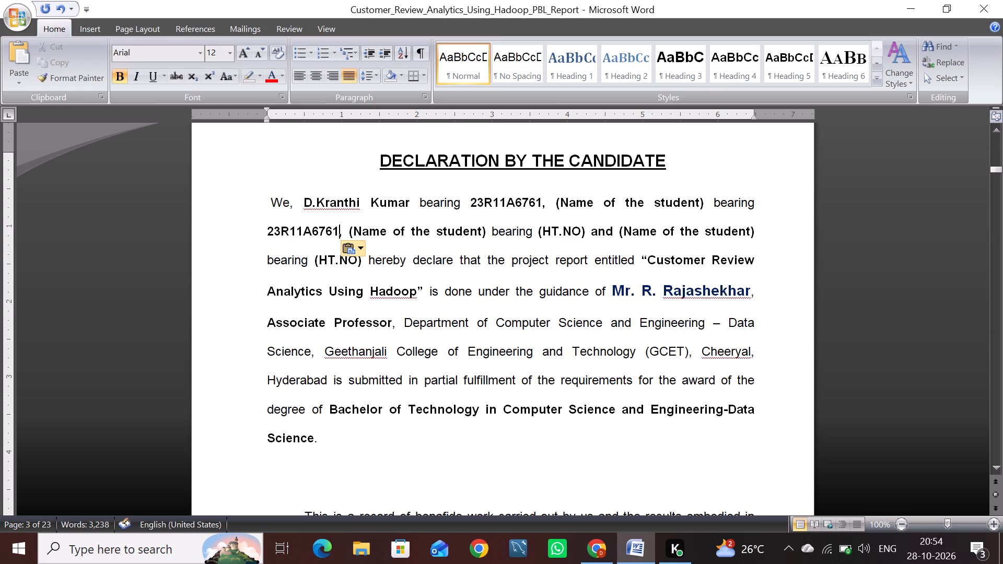
# Replace the "(HT.NO)" before "hereby declare" with the copied hall ticket number, changing its last two digits to 88 for the third student.
pyautogui.moveTo(313, 260); pyautogui.dragTo(357, 264)
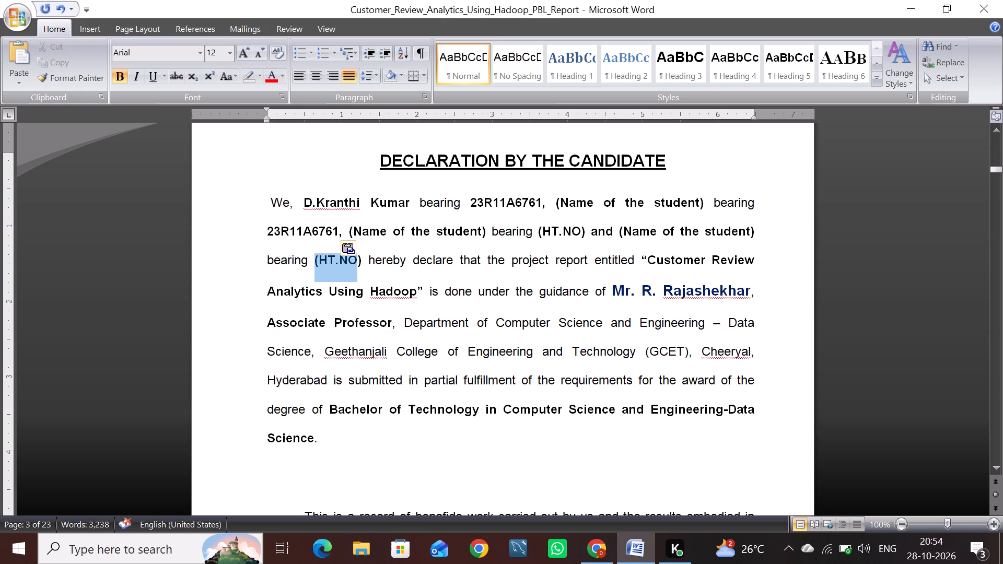
pyautogui.moveTo(357, 264); pyautogui.dragTo(359, 263)
pyautogui.moveTo(359, 263); pyautogui.dragTo(360, 263)
pyautogui.hotkey('ctrl', 'v')
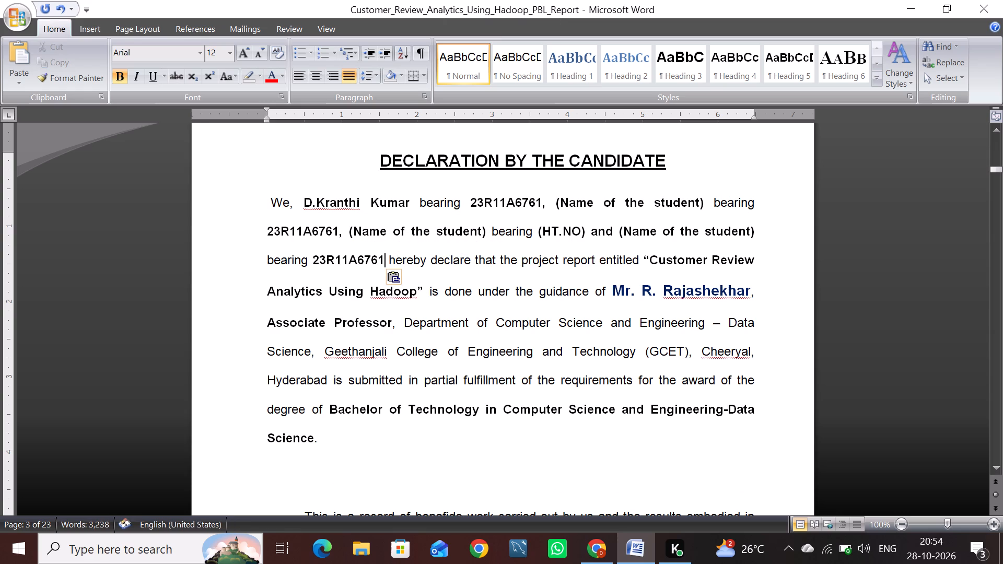
pyautogui.press('BackSpace')
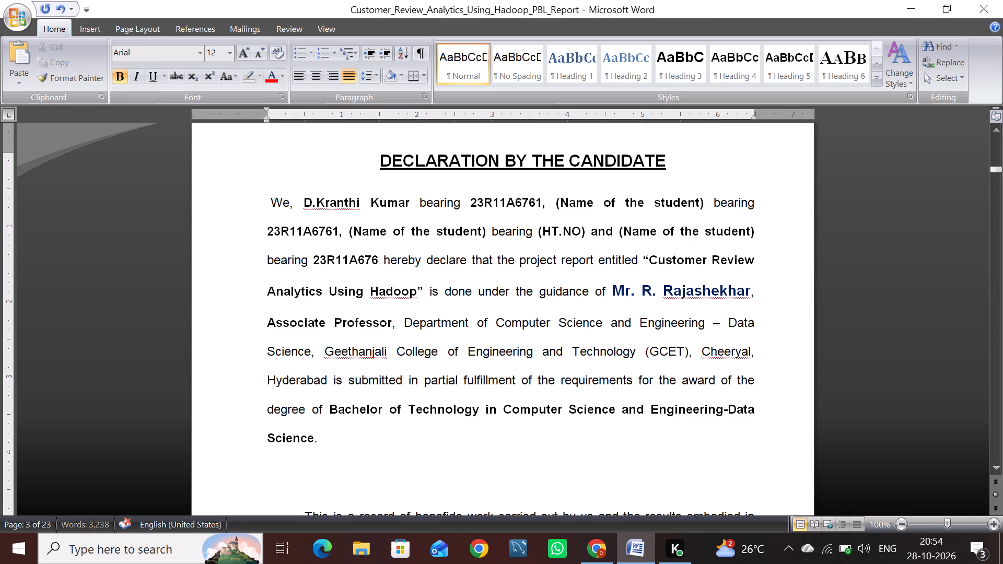
pyautogui.press('BackSpace')
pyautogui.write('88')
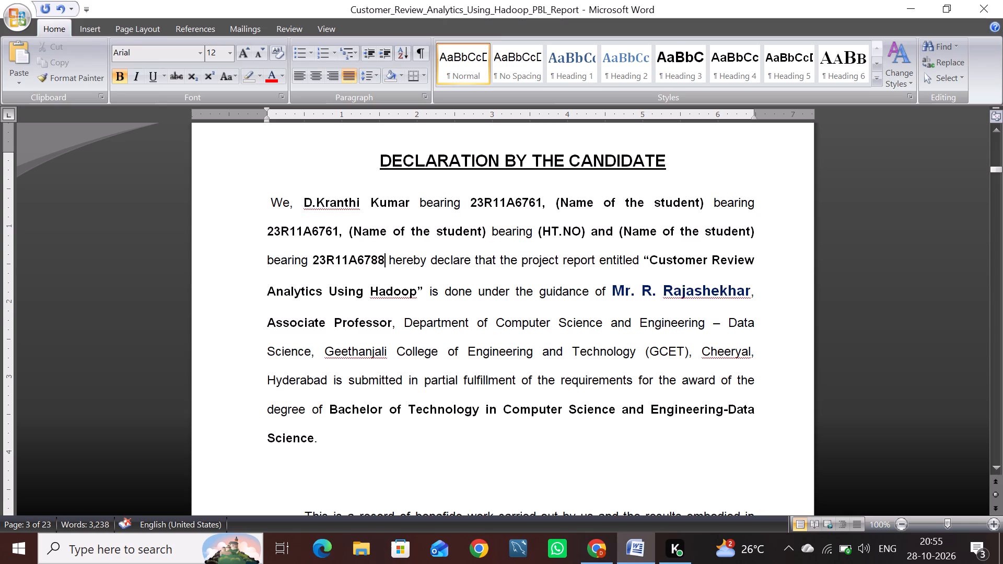
# Change the last digit of the second hall ticket number in the Declaration to 2.
pyautogui.click(340, 234)
pyautogui.press('BackSpace')
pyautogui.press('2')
# Replace the "(Name of the student)" placeholder before the second hall ticket number in the Declaration with the second student's name.
pyautogui.moveTo(551, 204); pyautogui.dragTo(645, 202)
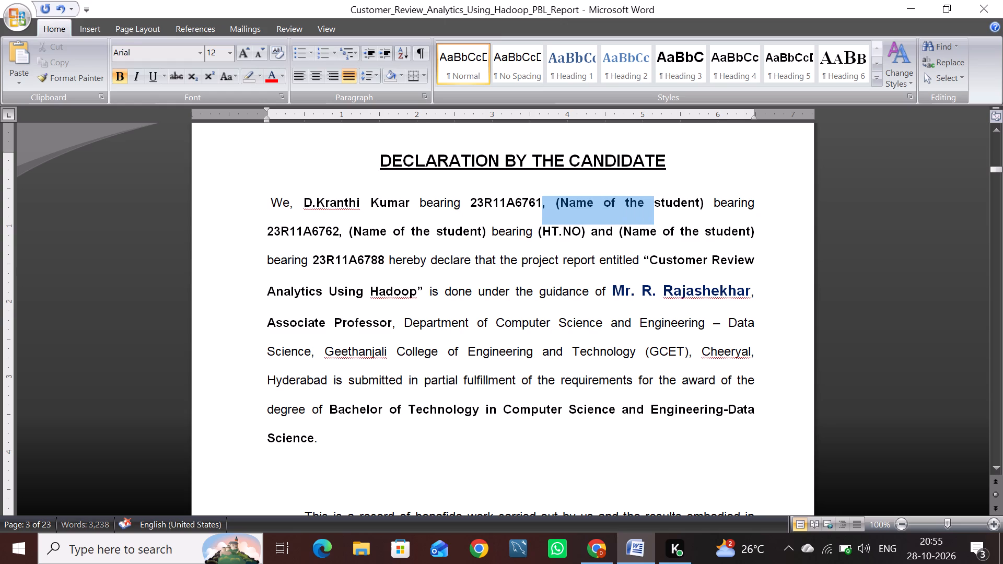
pyautogui.moveTo(645, 202); pyautogui.dragTo(693, 203)
pyautogui.click(693, 203)
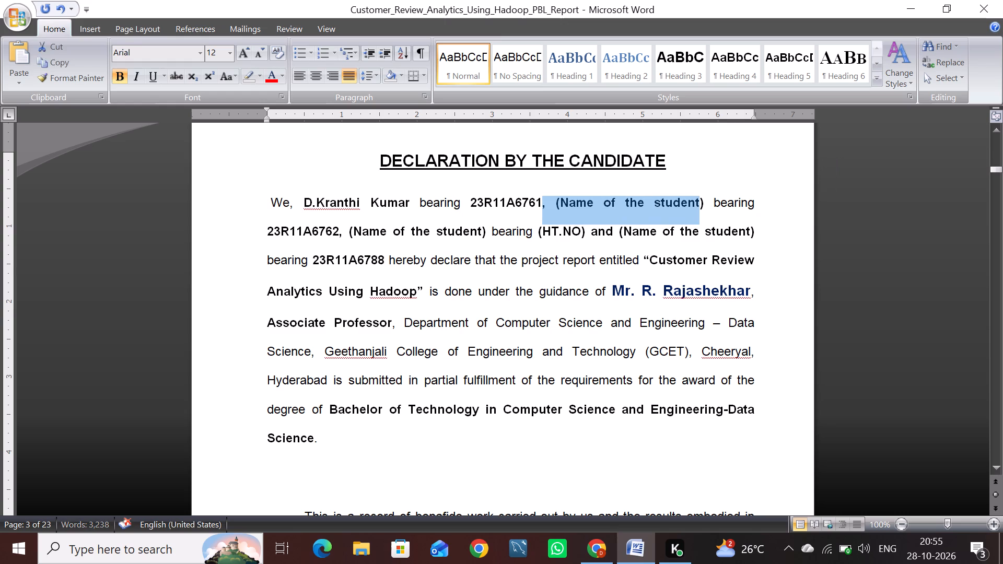
pyautogui.moveTo(556, 202); pyautogui.dragTo(649, 201)
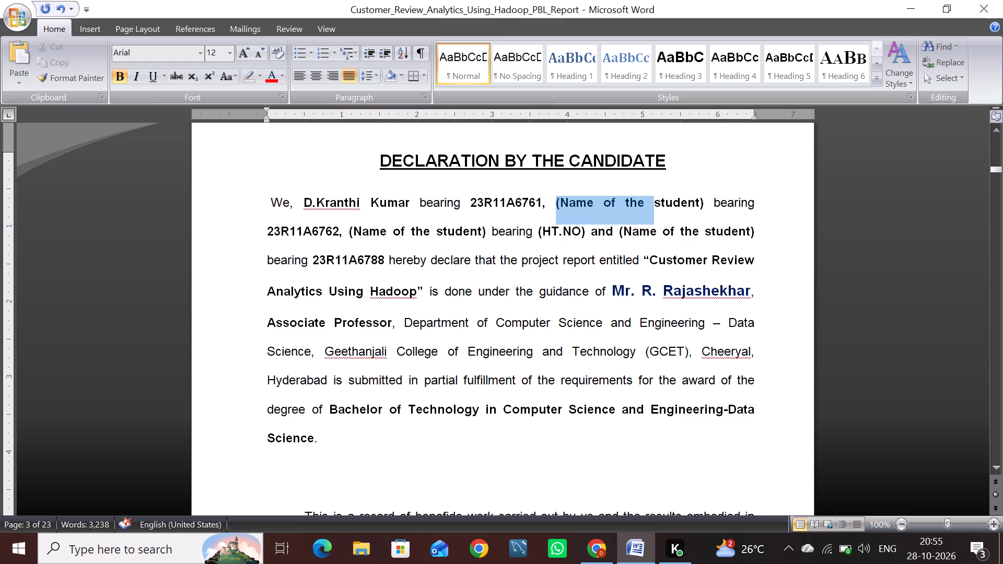
pyautogui.moveTo(649, 201); pyautogui.dragTo(693, 207)
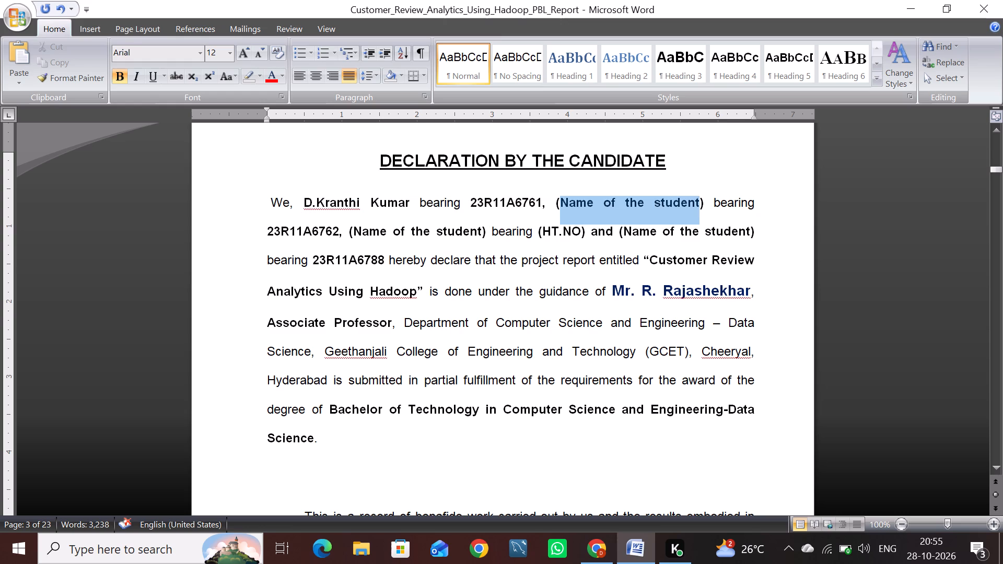
pyautogui.moveTo(693, 207); pyautogui.dragTo(704, 207)
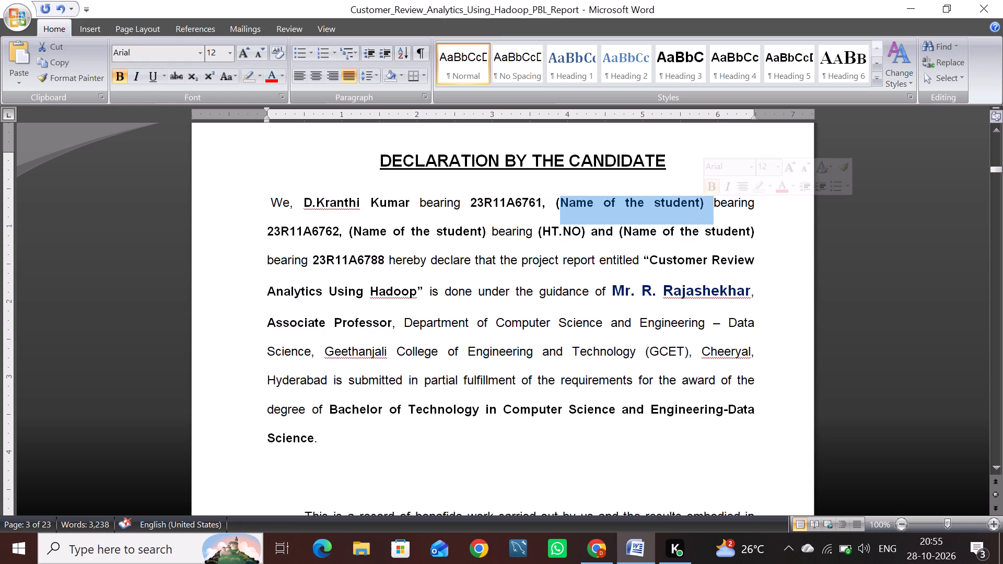
pyautogui.press('BackSpace')
pyautogui.press('BackSpace')
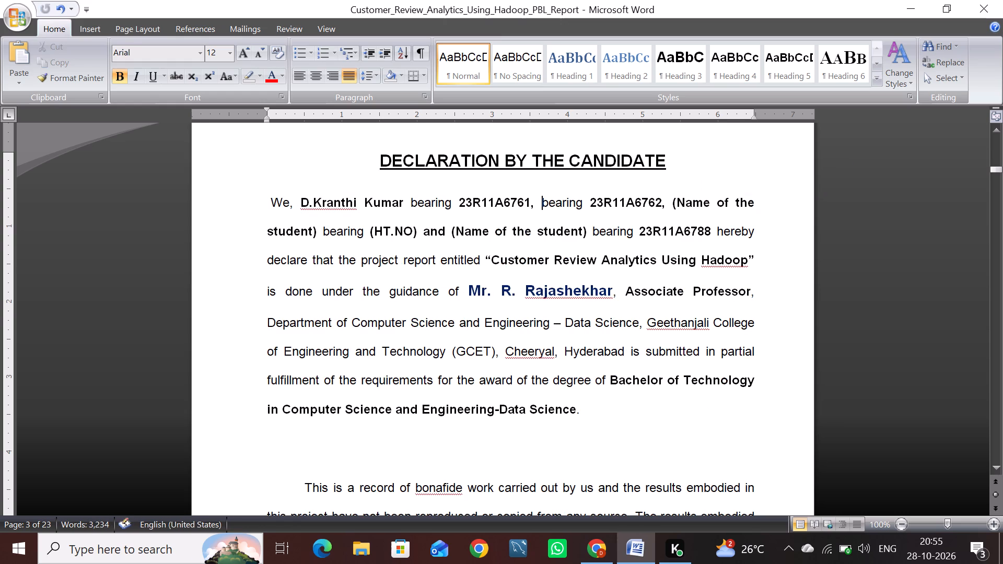
pyautogui.press('BackSpace')
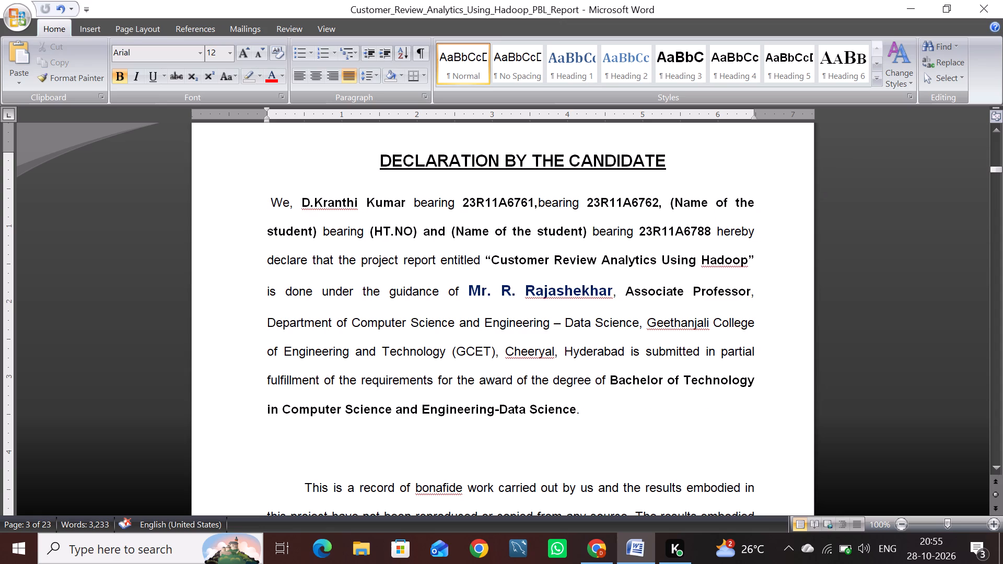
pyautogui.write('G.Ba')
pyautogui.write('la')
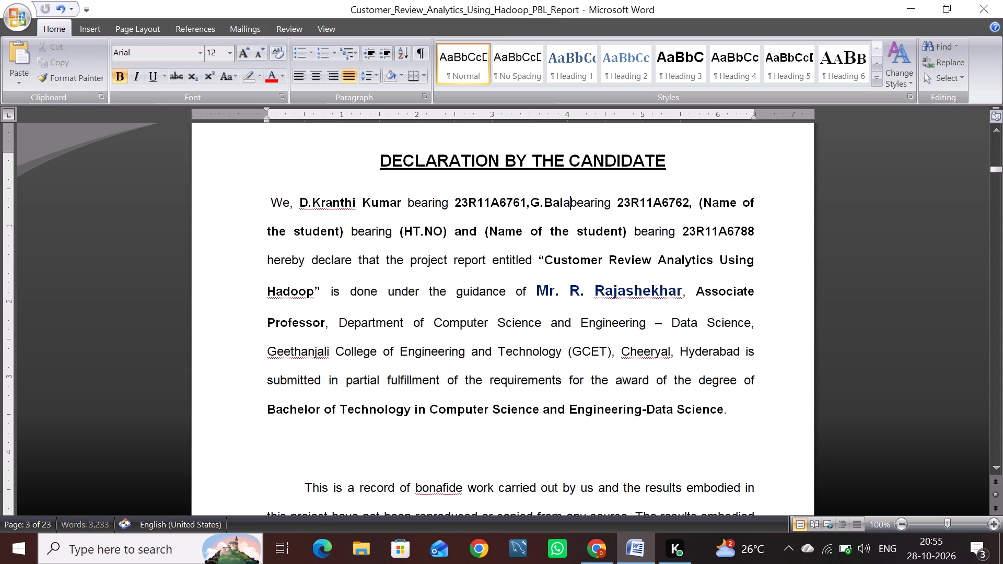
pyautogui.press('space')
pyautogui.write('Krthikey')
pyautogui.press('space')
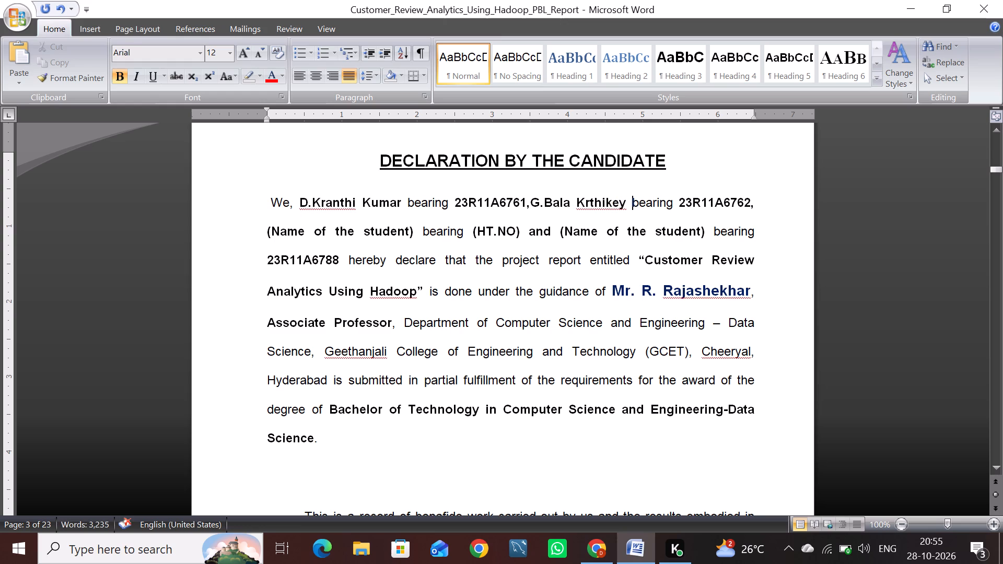
# Correct the spelling of the second student's name in the Declaration by inserting the two missing "a" letters.
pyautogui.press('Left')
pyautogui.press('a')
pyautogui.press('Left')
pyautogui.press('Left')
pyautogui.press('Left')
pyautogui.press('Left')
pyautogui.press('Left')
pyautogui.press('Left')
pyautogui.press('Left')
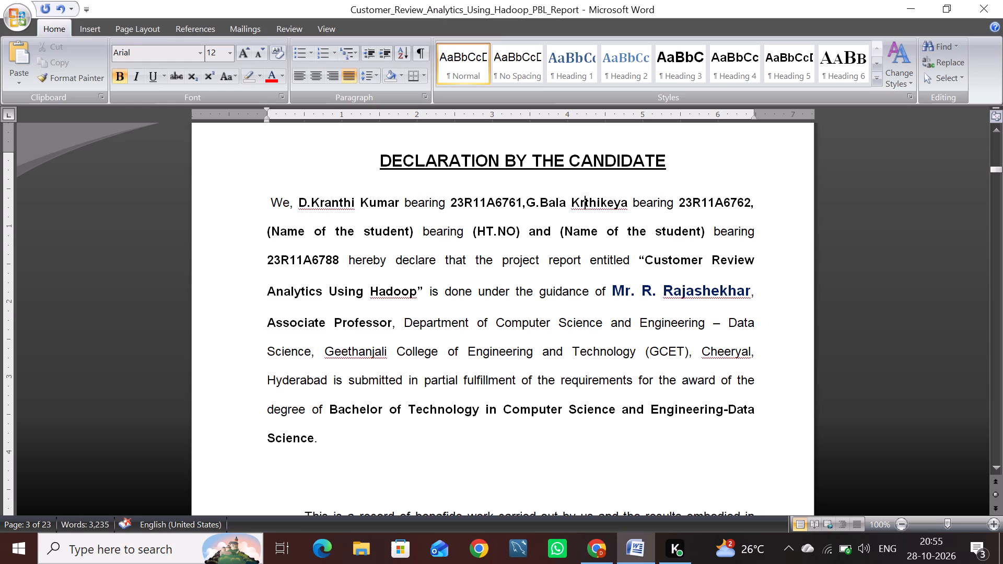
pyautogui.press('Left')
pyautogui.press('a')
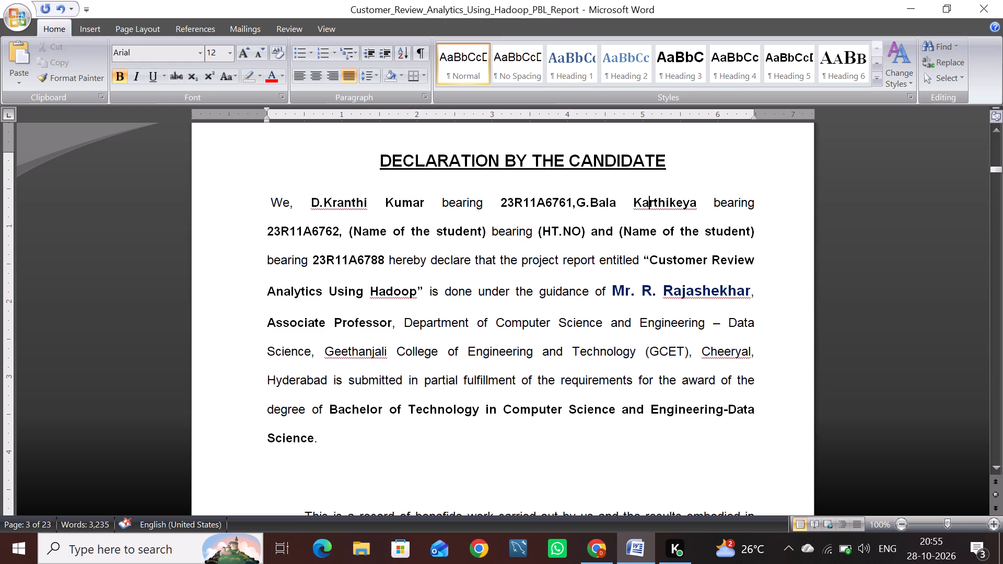
# Replace "(Name of the student) bearing (HT.NO) and (Name of the student)" in the Declaration with the third student's name.
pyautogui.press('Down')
pyautogui.moveTo(344, 232); pyautogui.dragTo(361, 232)
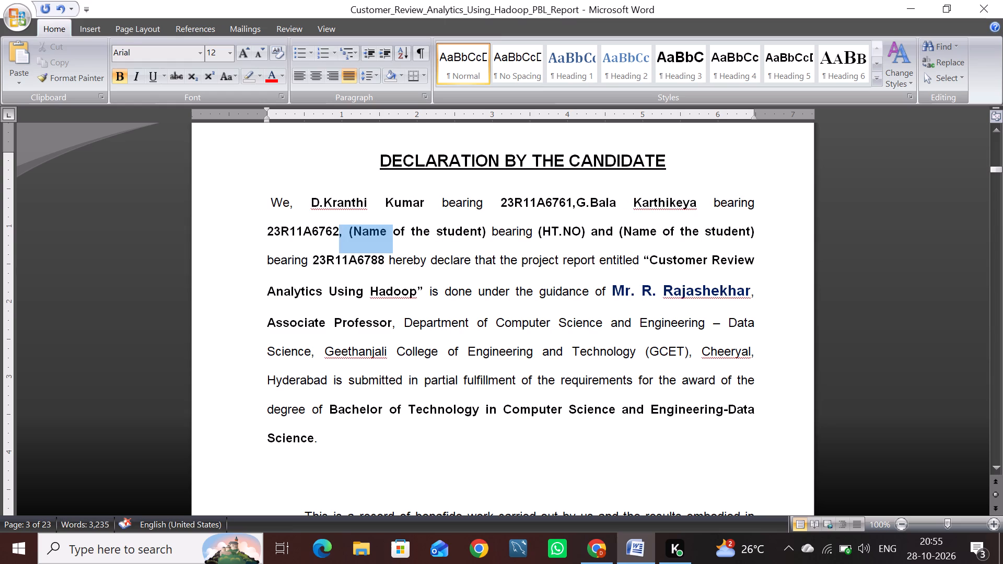
pyautogui.moveTo(361, 232); pyautogui.dragTo(598, 241)
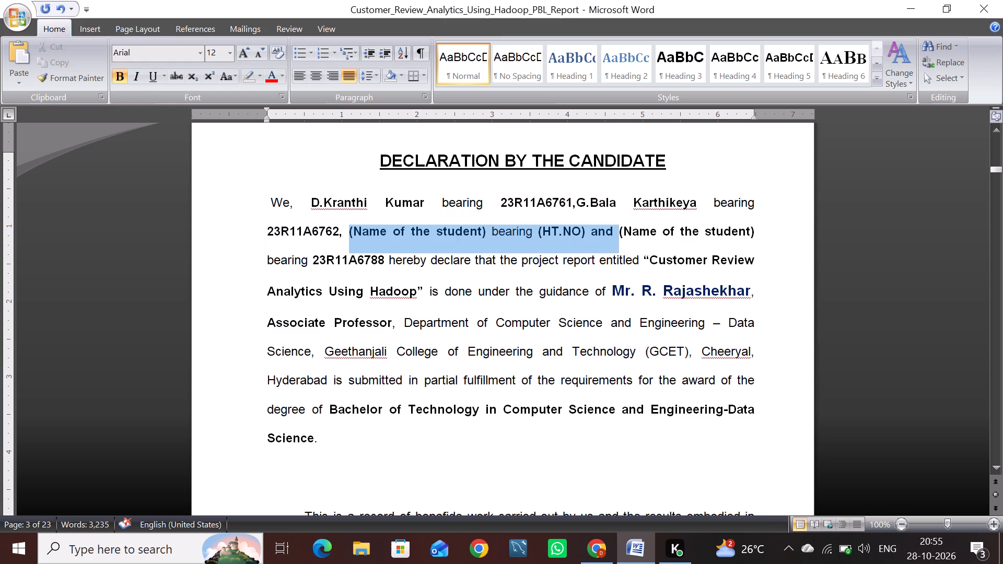
pyautogui.moveTo(598, 241); pyautogui.dragTo(685, 228)
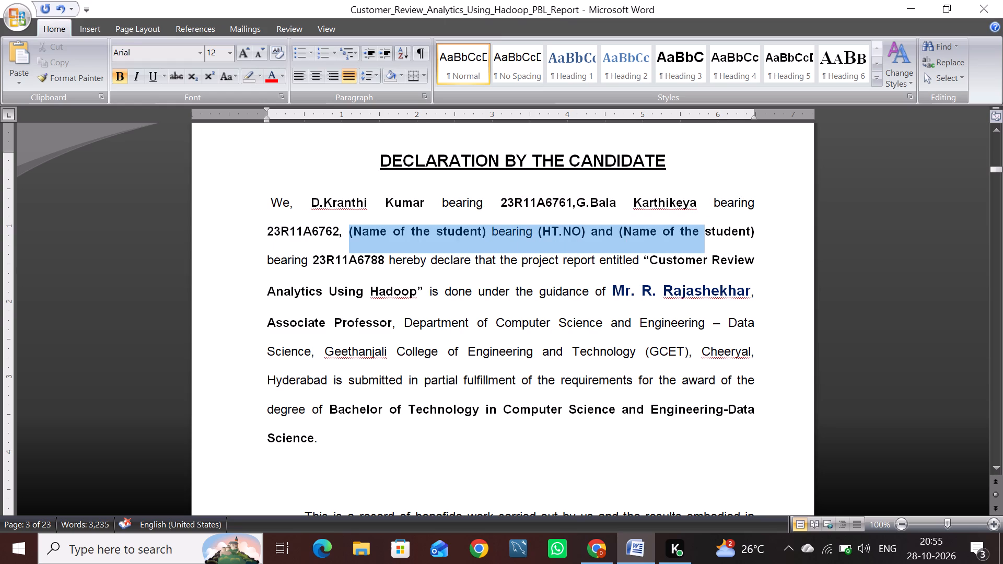
pyautogui.moveTo(685, 228); pyautogui.dragTo(755, 230)
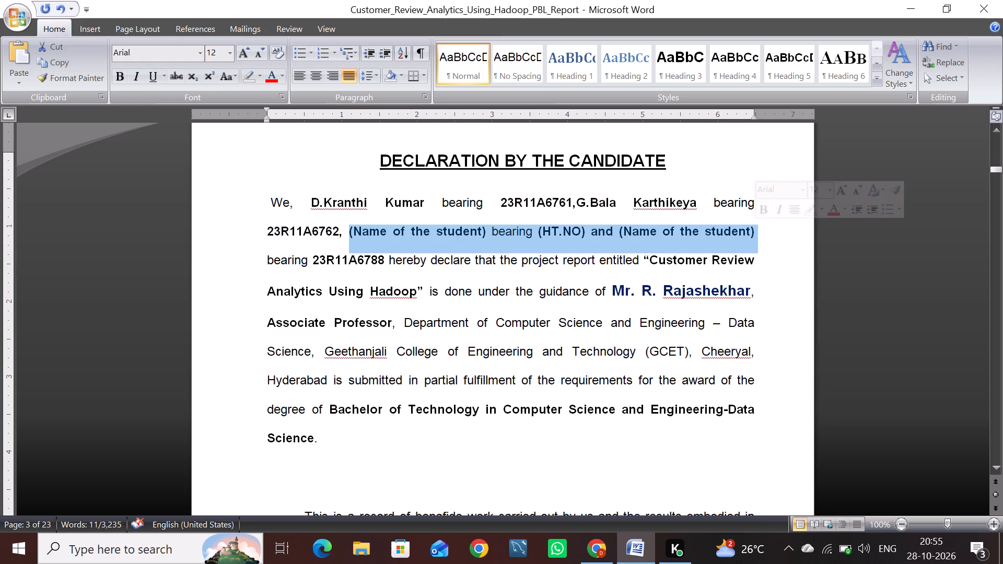
pyautogui.press('BackSpace')
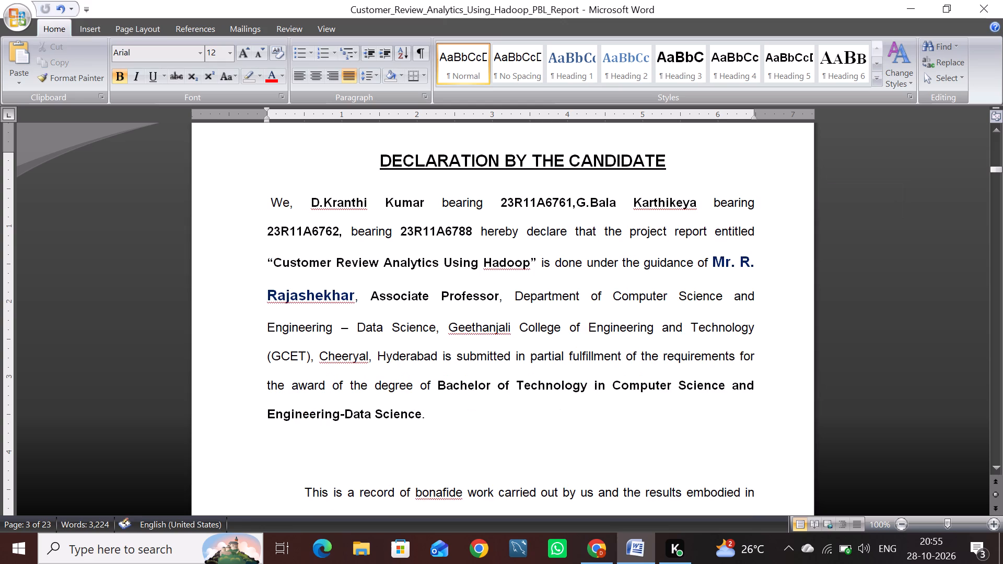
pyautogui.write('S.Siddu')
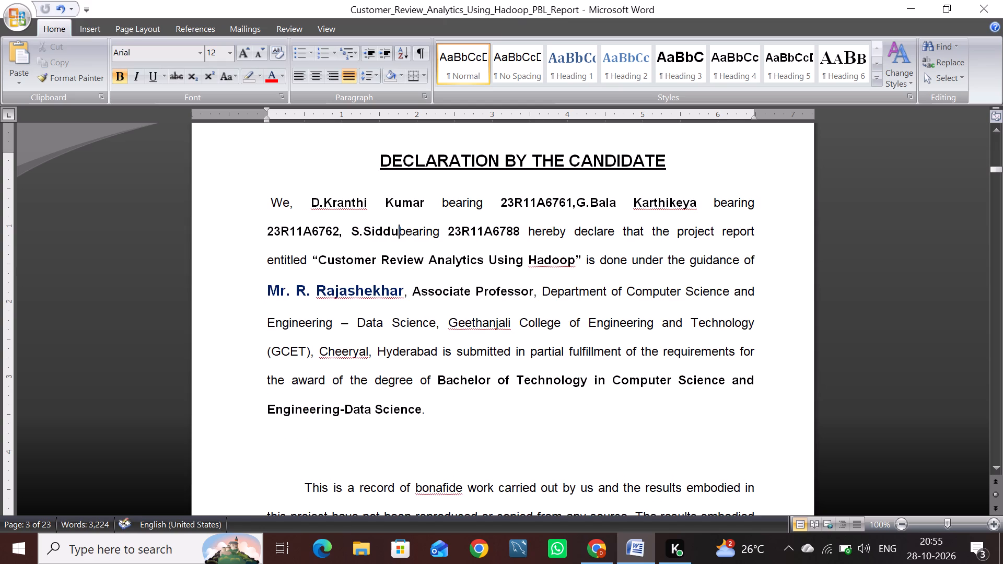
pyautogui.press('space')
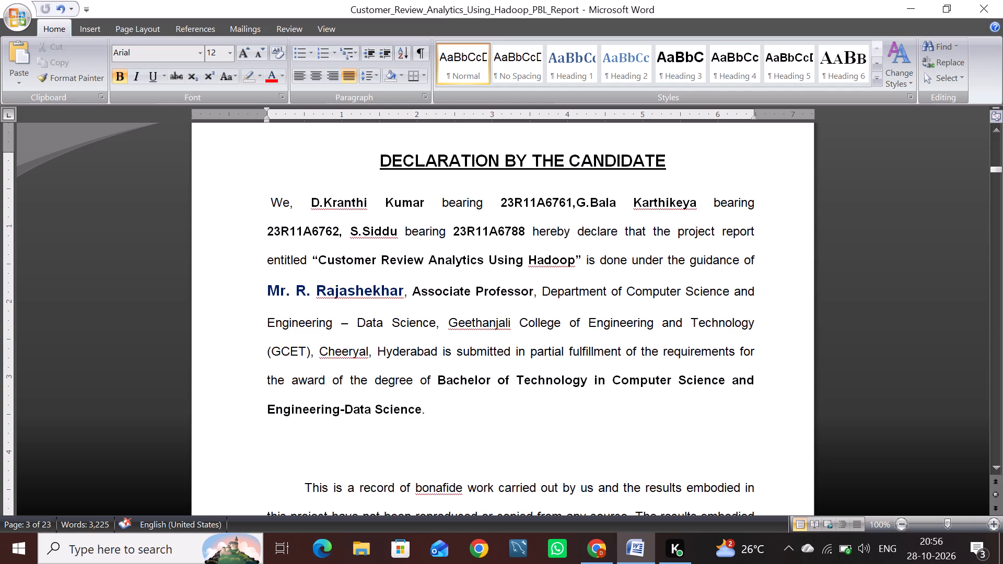
pyautogui.rightClick(755, 228)
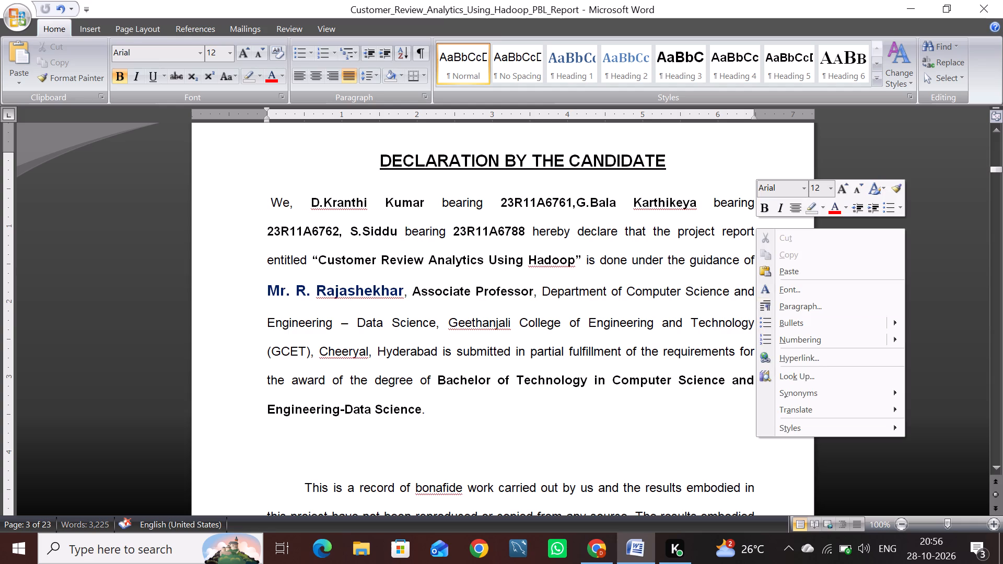
pyautogui.click(552, 491)
# Examine the rest of the Declaration page, including the "H. T. No. - Name of the Student" signature lines.
pyautogui.scroll(-2, 564, 459)
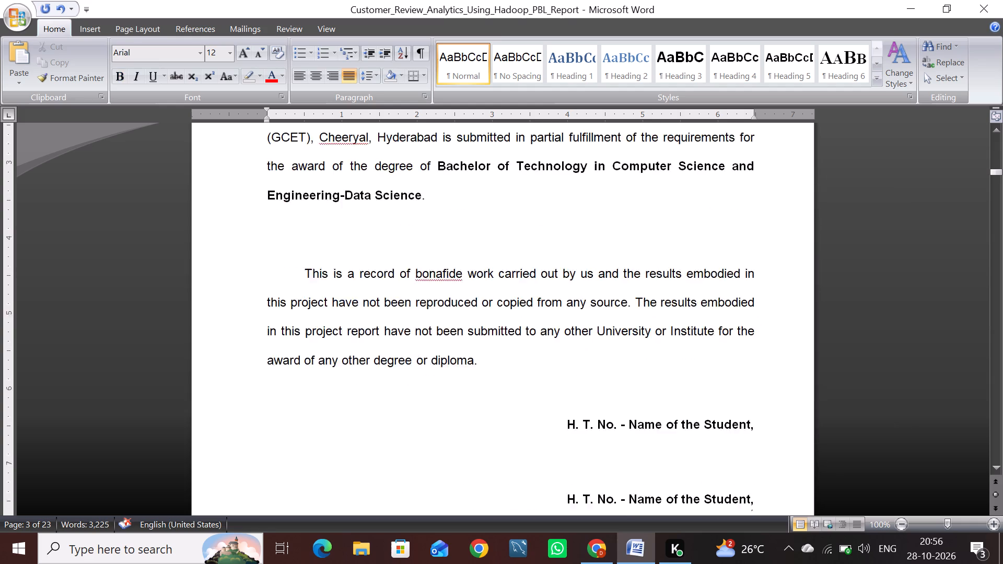
pyautogui.scroll(-3, 564, 459)
pyautogui.scroll(6, 564, 459)
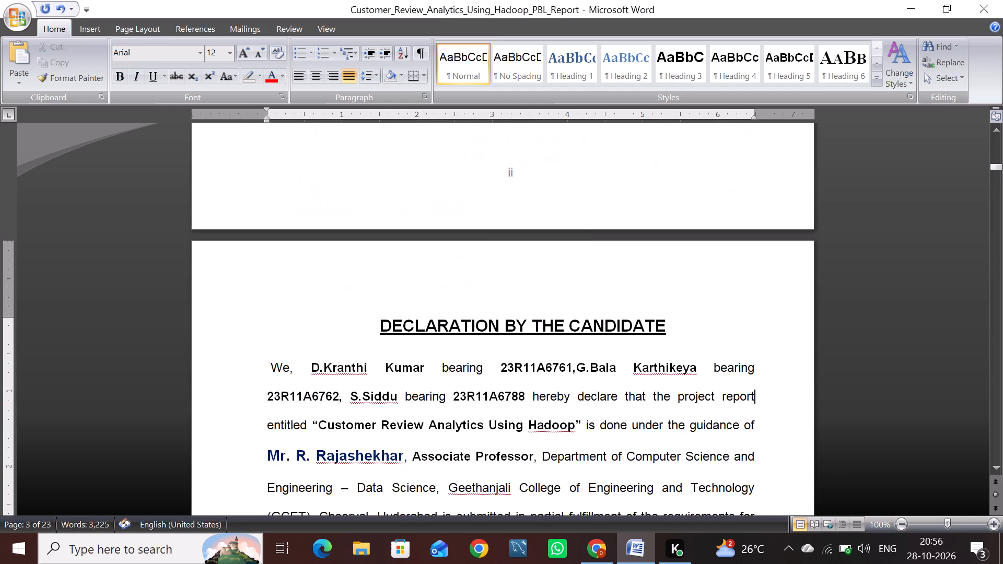
pyautogui.scroll(-5, 564, 459)
pyautogui.scroll(1, 564, 459)
pyautogui.scroll(-1, 564, 459)
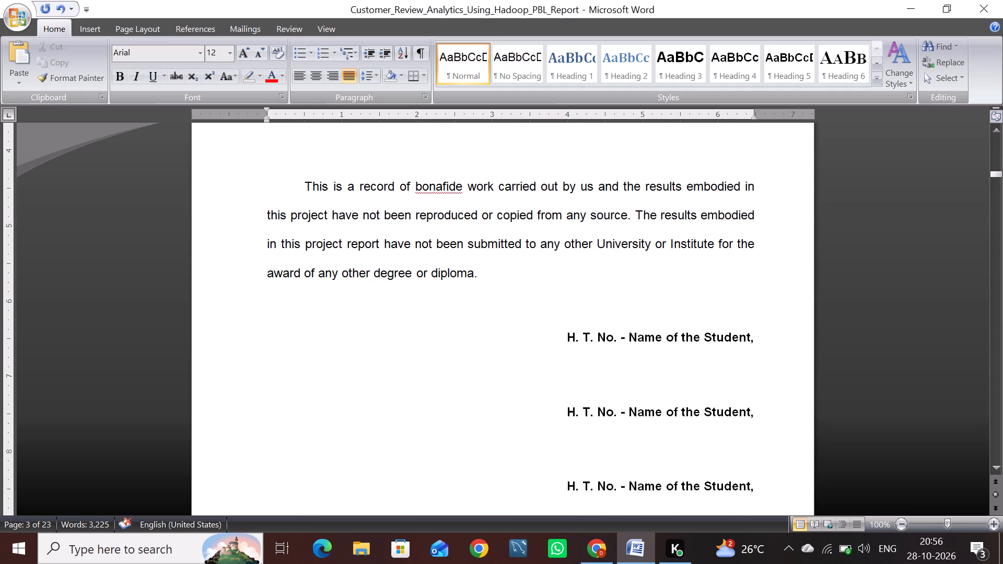
pyautogui.scroll(-2, 564, 459)
pyautogui.scroll(1, 564, 459)
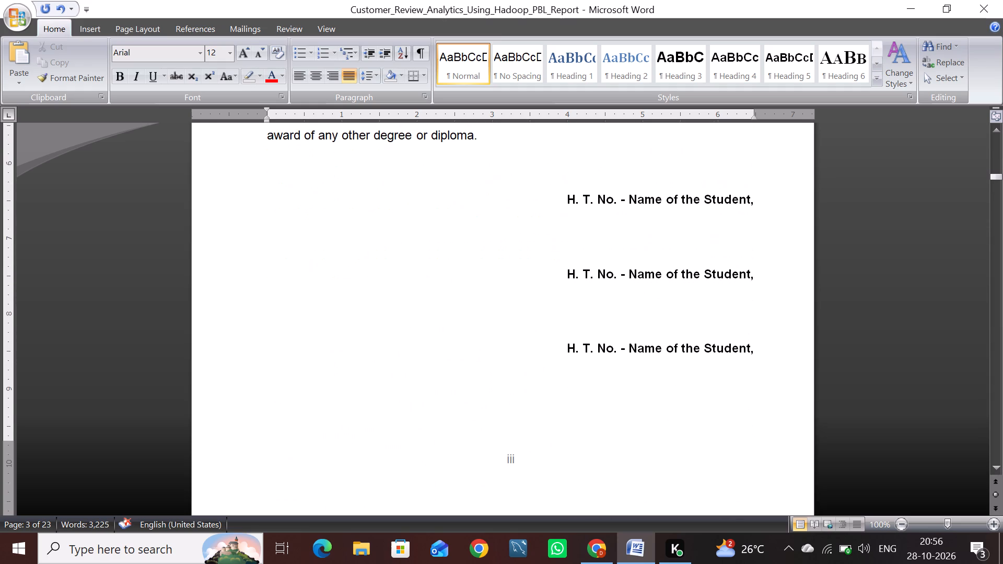
# Copy the first student's hall ticket number and name from the title page.
pyautogui.scroll(5, 564, 459)
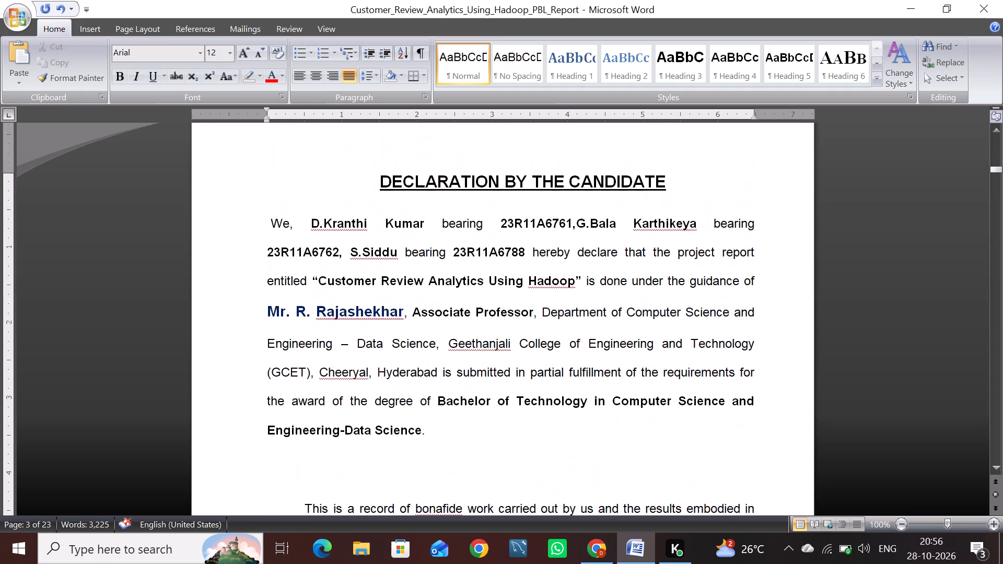
pyautogui.scroll(14, 564, 459)
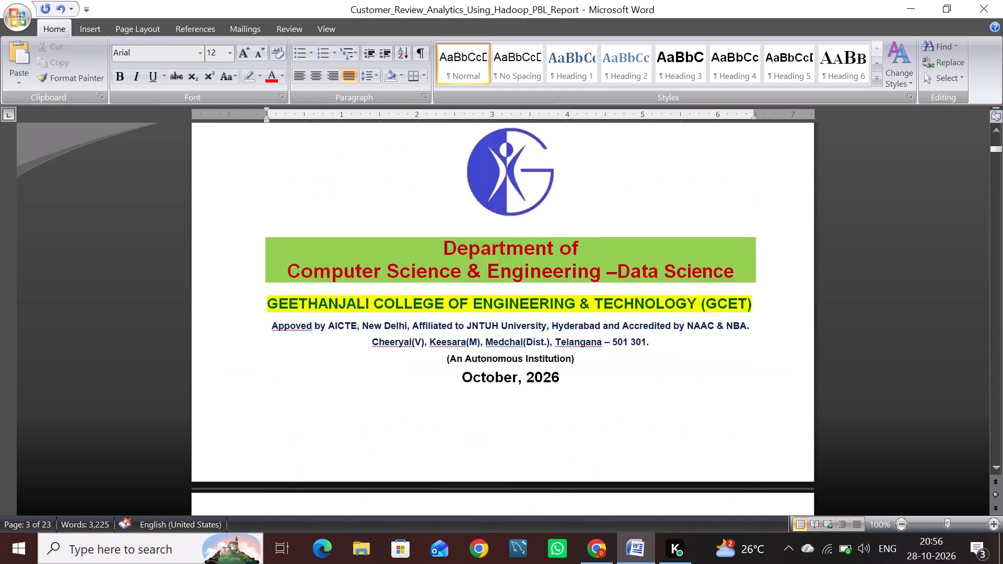
pyautogui.scroll(5, 564, 459)
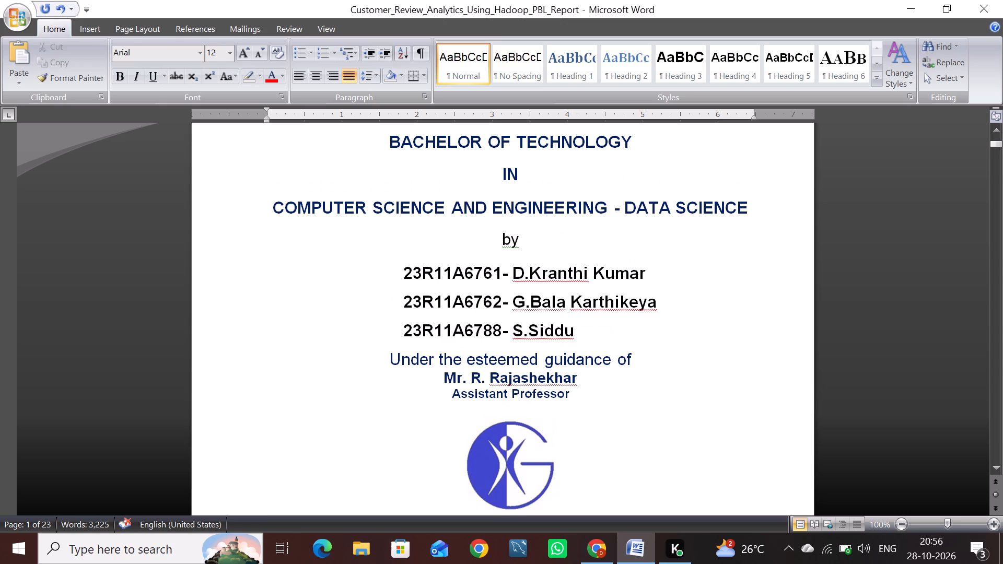
pyautogui.moveTo(402, 271); pyautogui.dragTo(598, 267)
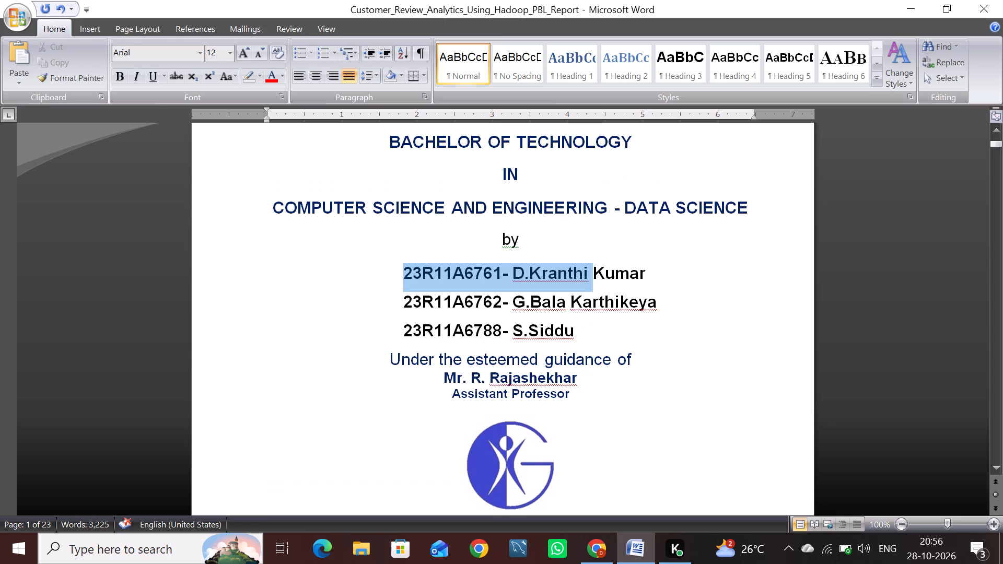
pyautogui.moveTo(598, 267); pyautogui.dragTo(618, 266)
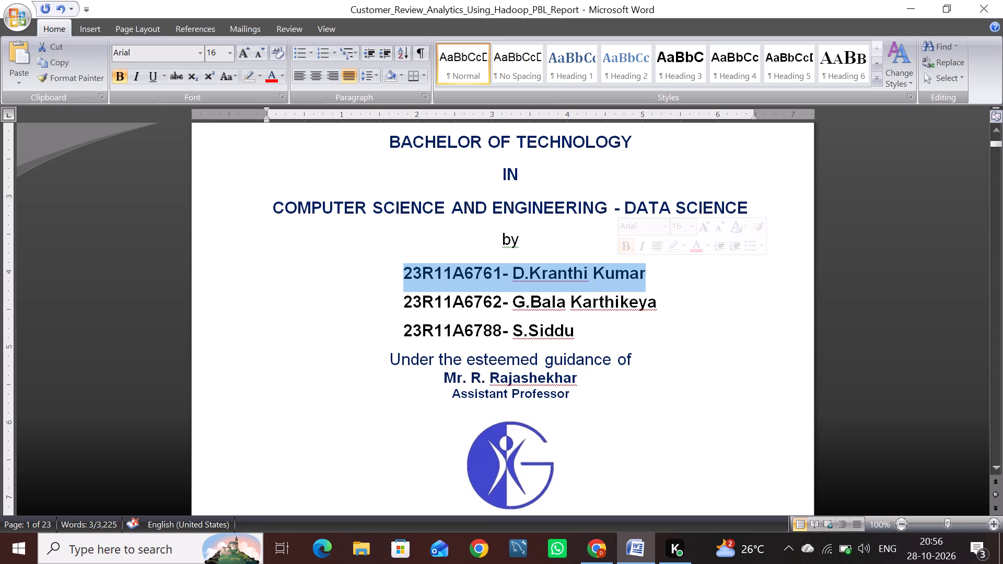
pyautogui.hotkey('ctrl', 'c')
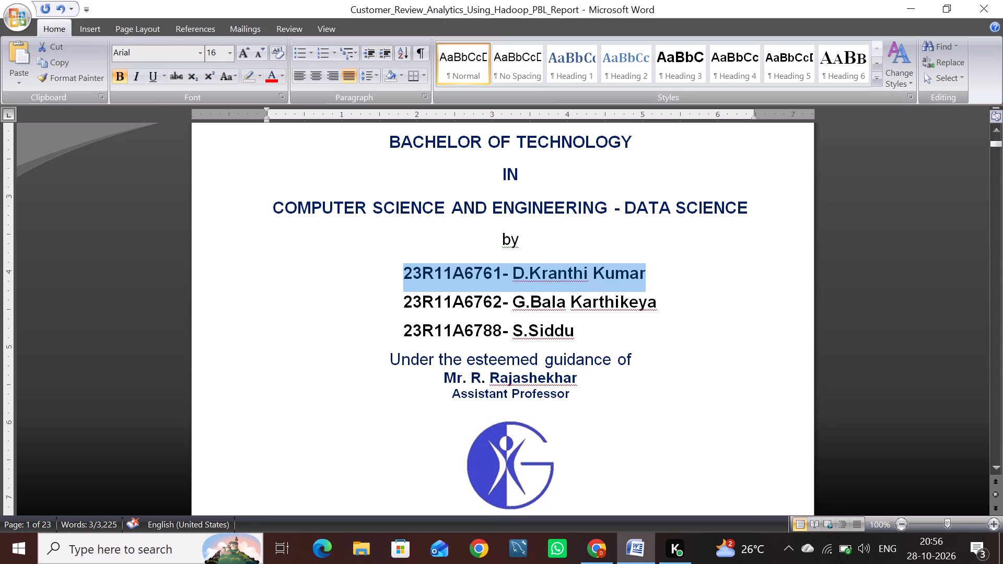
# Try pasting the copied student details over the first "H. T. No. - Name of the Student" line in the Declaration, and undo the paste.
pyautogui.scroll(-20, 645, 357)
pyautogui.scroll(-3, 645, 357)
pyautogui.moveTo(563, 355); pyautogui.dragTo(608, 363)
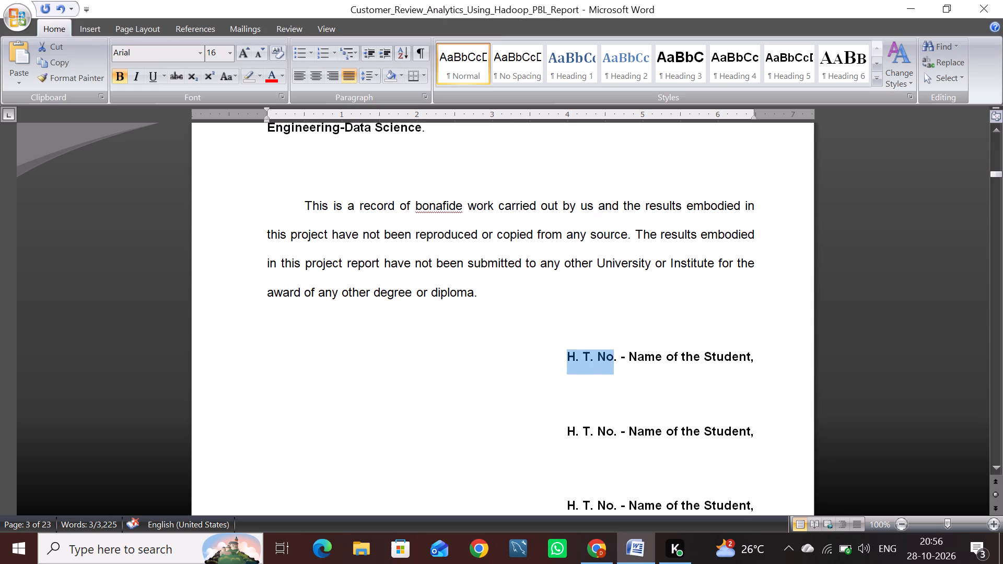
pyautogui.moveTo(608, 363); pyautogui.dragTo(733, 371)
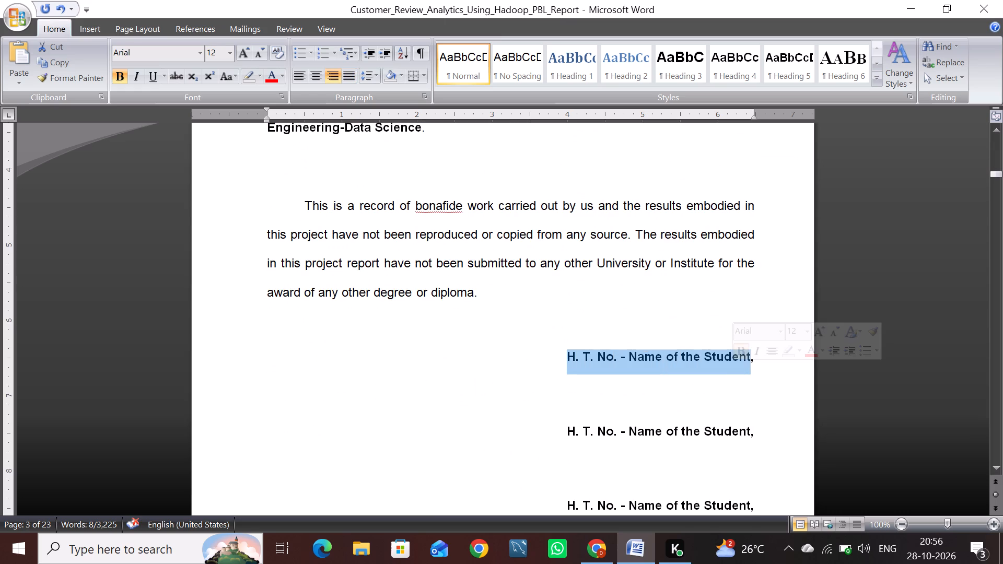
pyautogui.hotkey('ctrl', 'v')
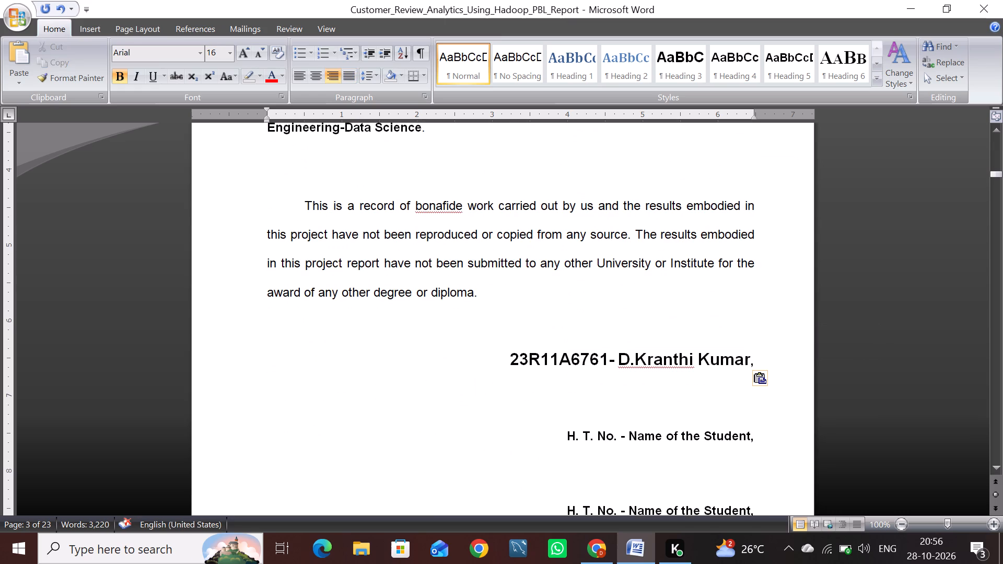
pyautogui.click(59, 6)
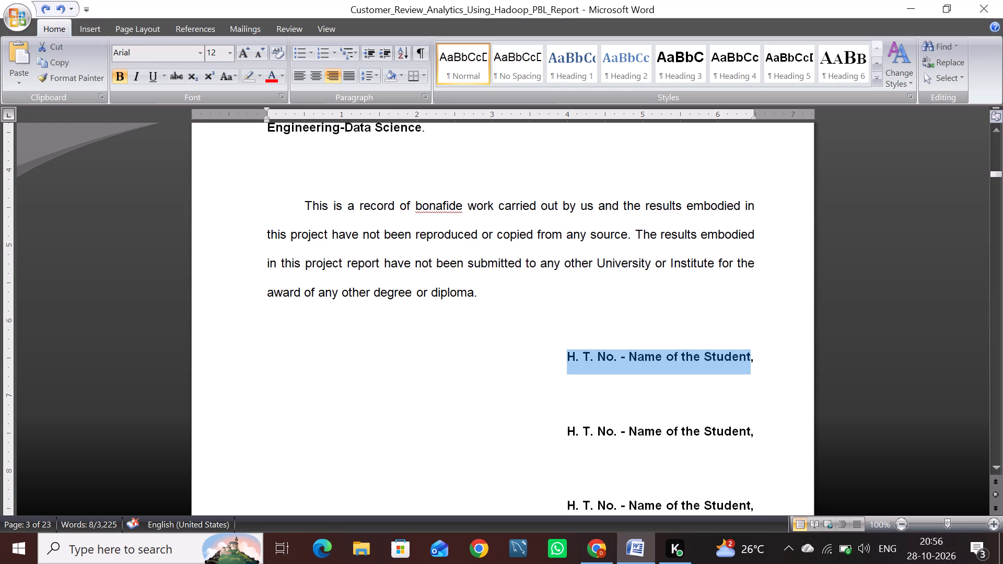
# Restore the undone paste of the first student's details in the Declaration's first signature line and set its font size to 12.
pyautogui.click(42, 2)
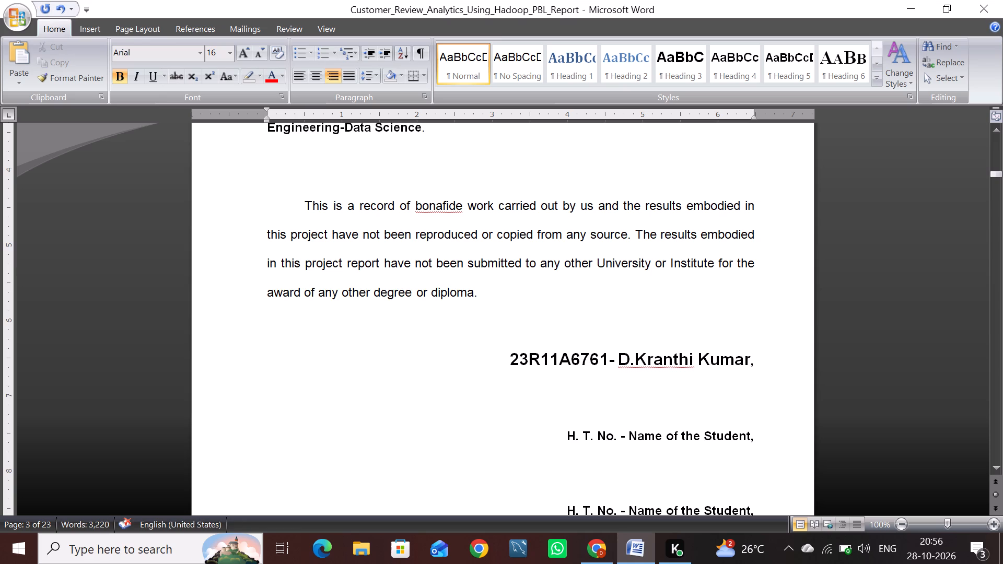
pyautogui.moveTo(542, 362); pyautogui.dragTo(632, 372)
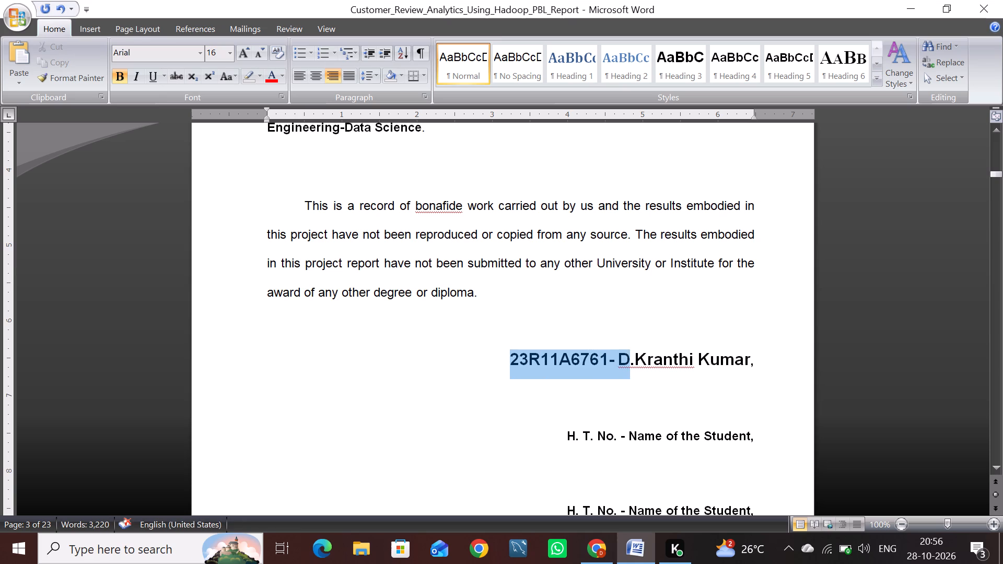
pyautogui.moveTo(632, 372); pyautogui.dragTo(732, 374)
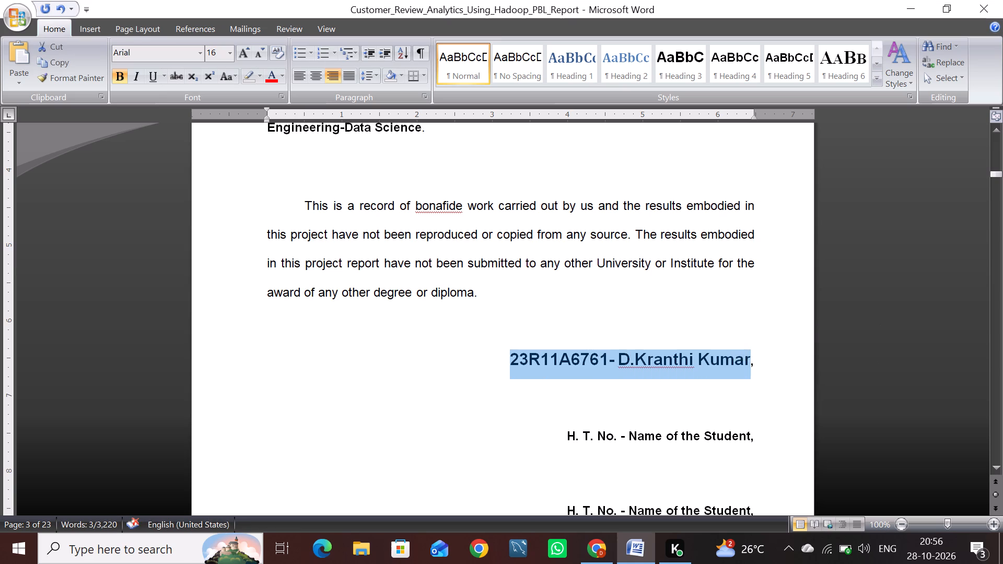
pyautogui.click(227, 54)
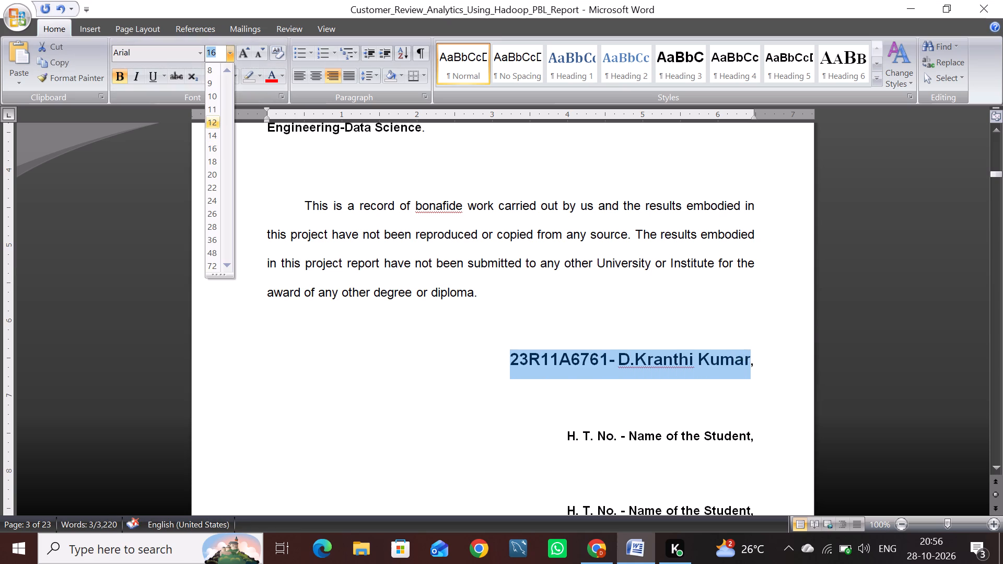
pyautogui.click(214, 125)
pyautogui.click(420, 383)
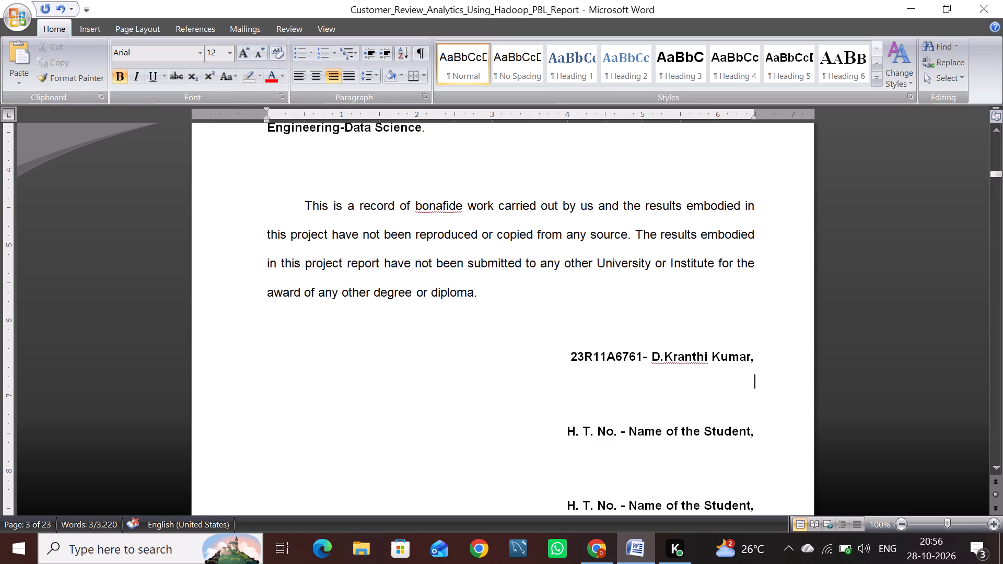
# Copy the second student's hall ticket number and name from the title page over the Declaration's second "H. T. No. - Name of the Student" placeholder.
pyautogui.scroll(19, 420, 383)
pyautogui.scroll(3, 420, 383)
pyautogui.scroll(-1, 420, 383)
pyautogui.moveTo(402, 300); pyautogui.dragTo(405, 300)
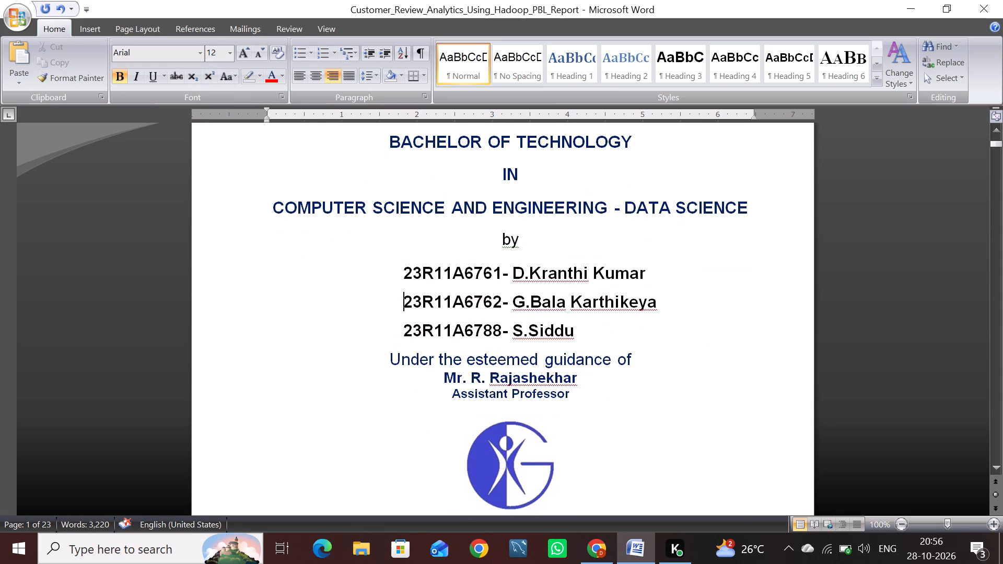
pyautogui.moveTo(405, 300); pyautogui.dragTo(627, 314)
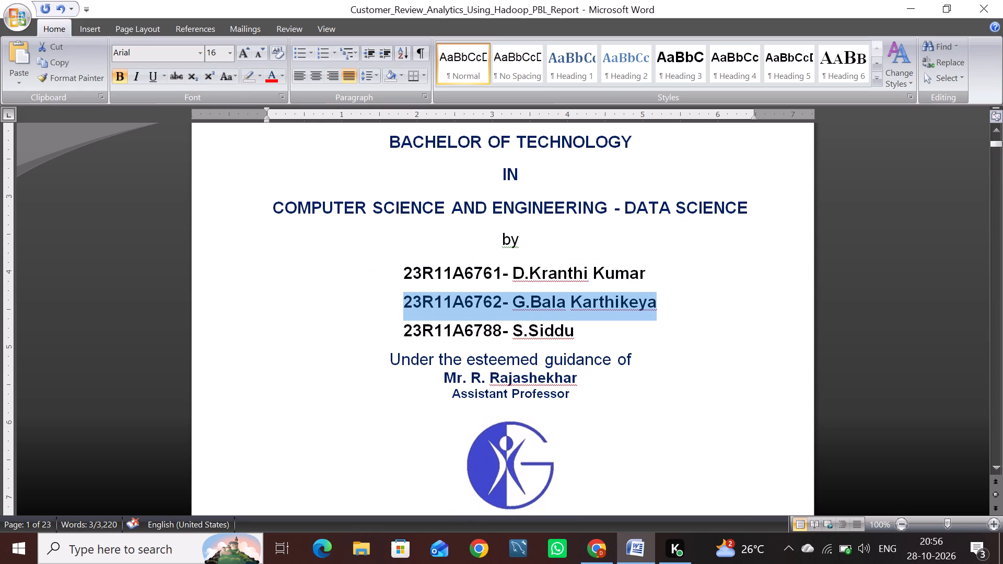
pyautogui.hotkey('ctrl', 'c')
pyautogui.scroll(-9, 644, 348)
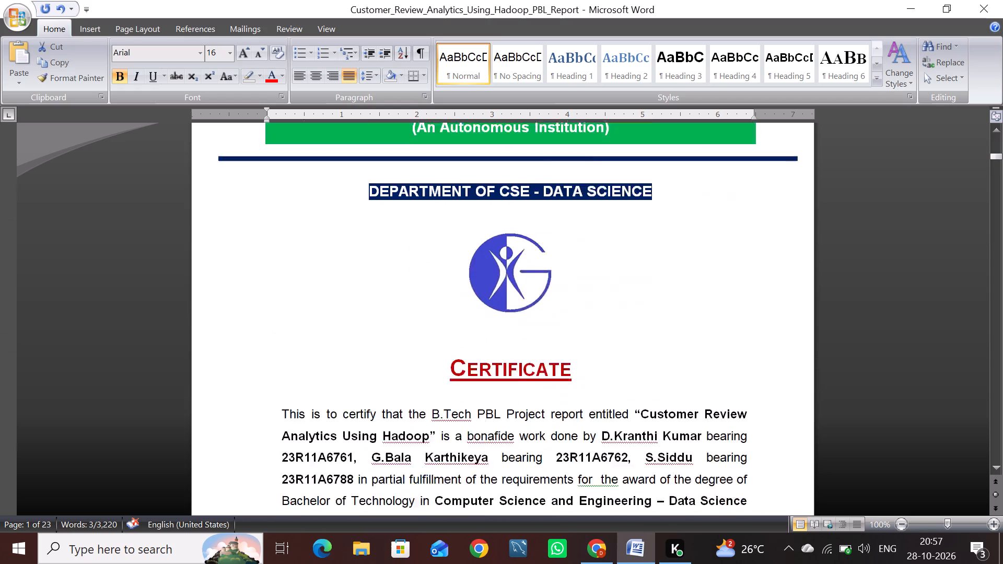
pyautogui.scroll(-15, 644, 348)
pyautogui.scroll(1, 644, 348)
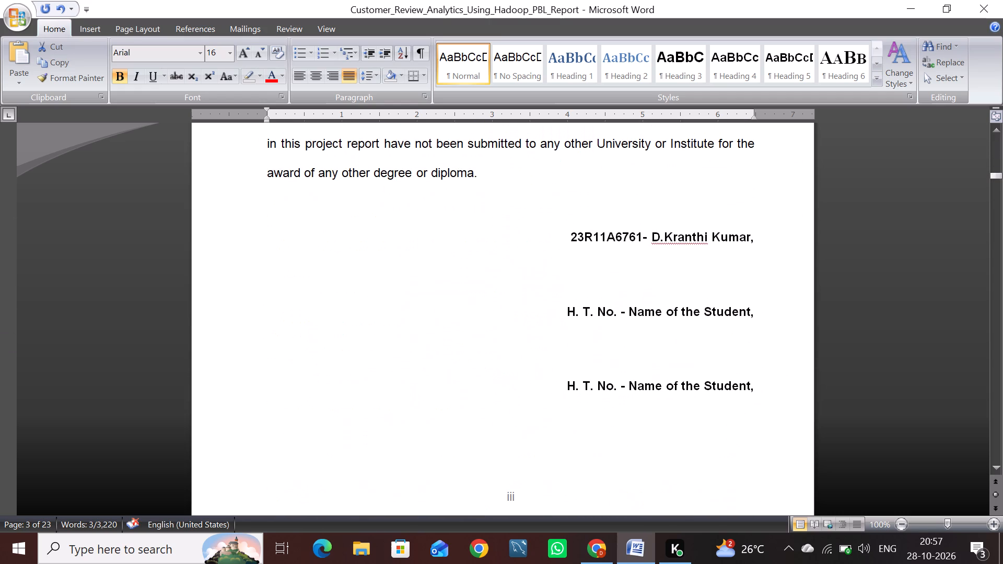
pyautogui.moveTo(563, 315); pyautogui.dragTo(668, 327)
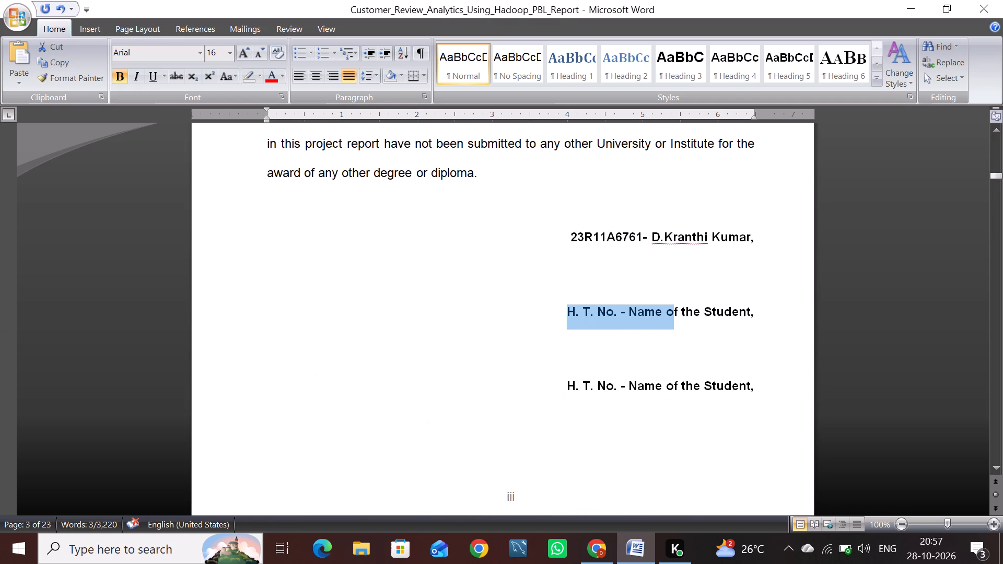
pyautogui.moveTo(668, 327); pyautogui.dragTo(726, 327)
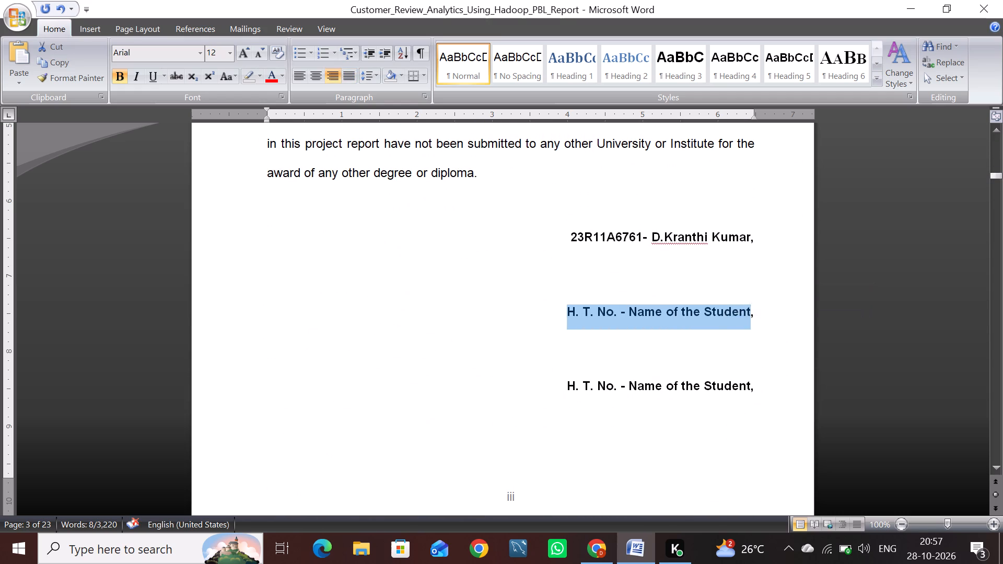
pyautogui.hotkey('ctrl', 'v')
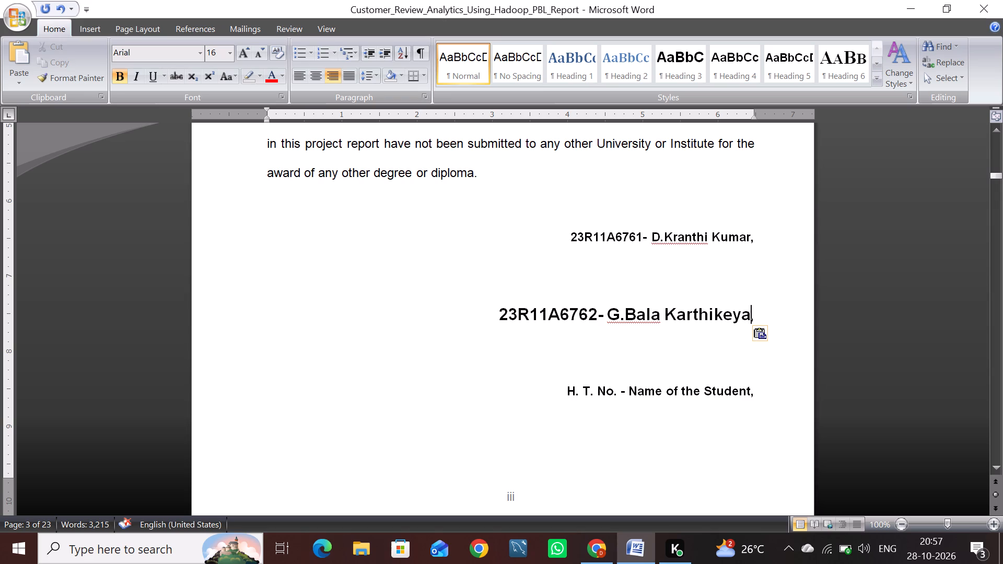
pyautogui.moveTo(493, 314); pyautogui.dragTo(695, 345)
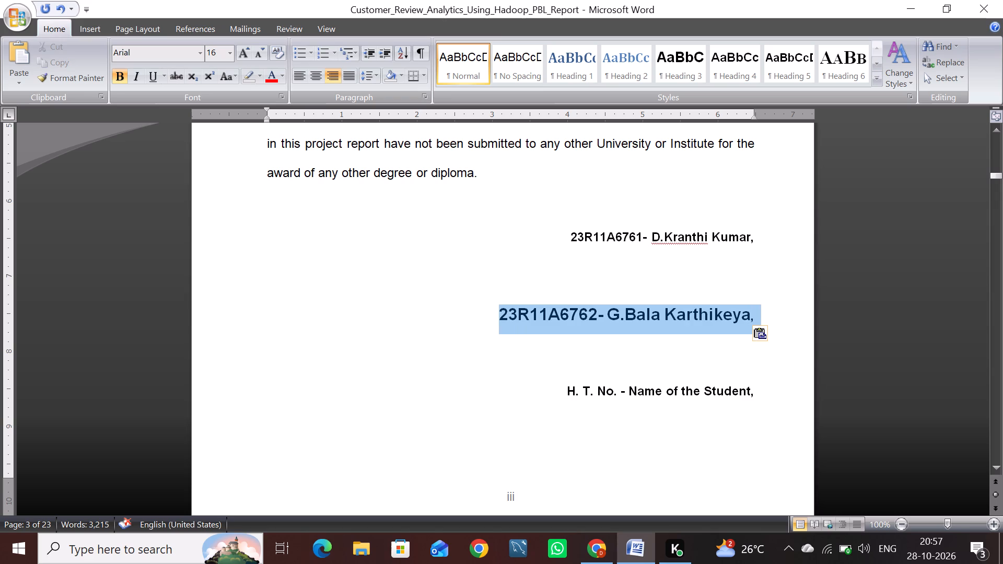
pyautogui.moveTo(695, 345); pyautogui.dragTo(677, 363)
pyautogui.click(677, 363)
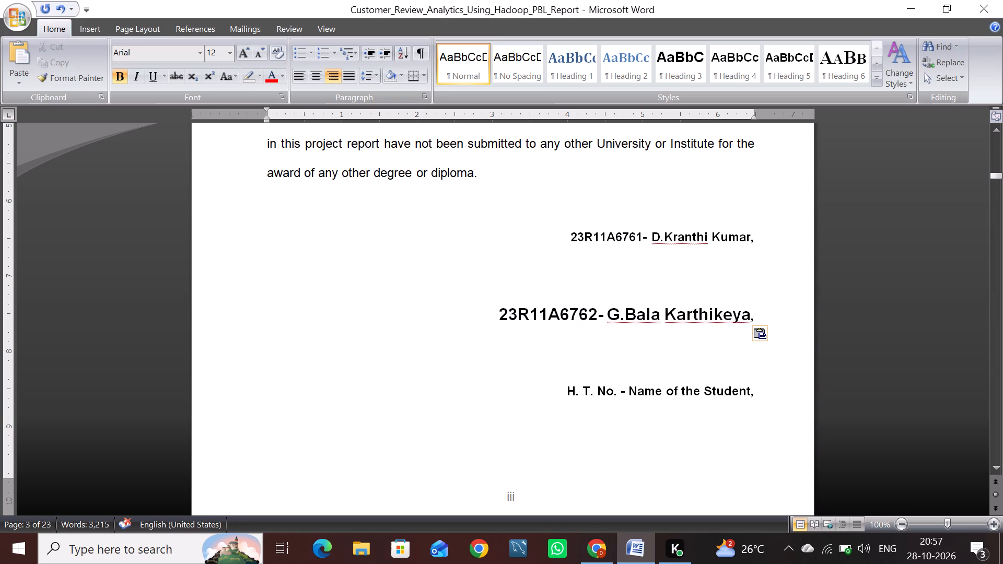
# Copy the third student's hall ticket number and name from the title page over the Declaration's remaining "H. T. No. - Name of the Student" placeholder.
pyautogui.scroll(20, 577, 344)
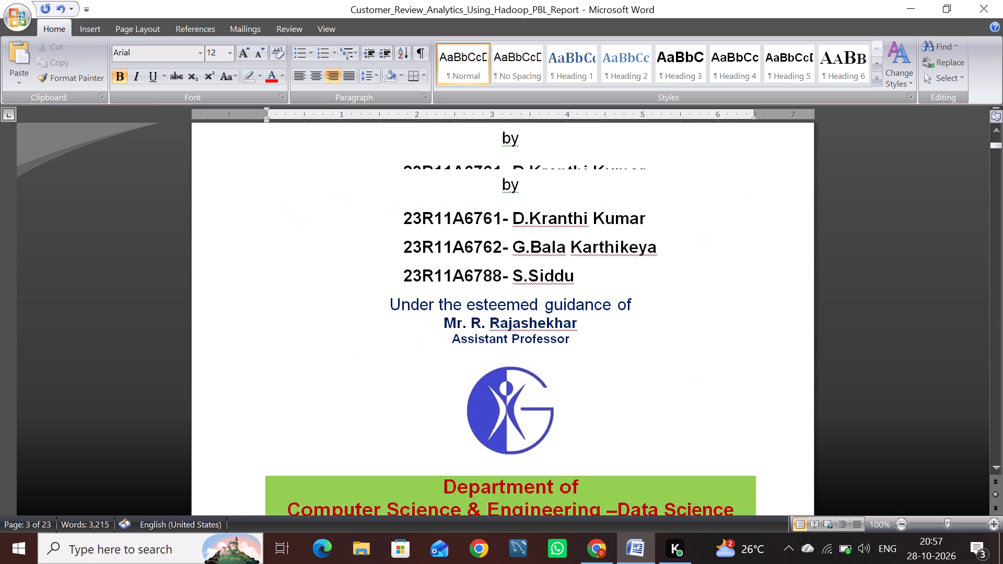
pyautogui.scroll(3, 577, 344)
pyautogui.moveTo(404, 325); pyautogui.dragTo(413, 325)
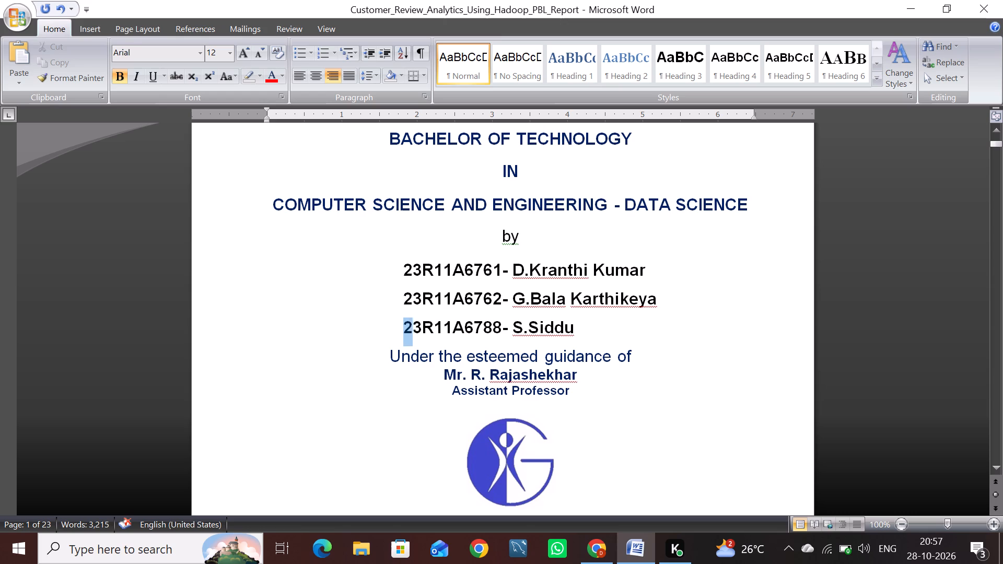
pyautogui.moveTo(413, 325); pyautogui.dragTo(571, 336)
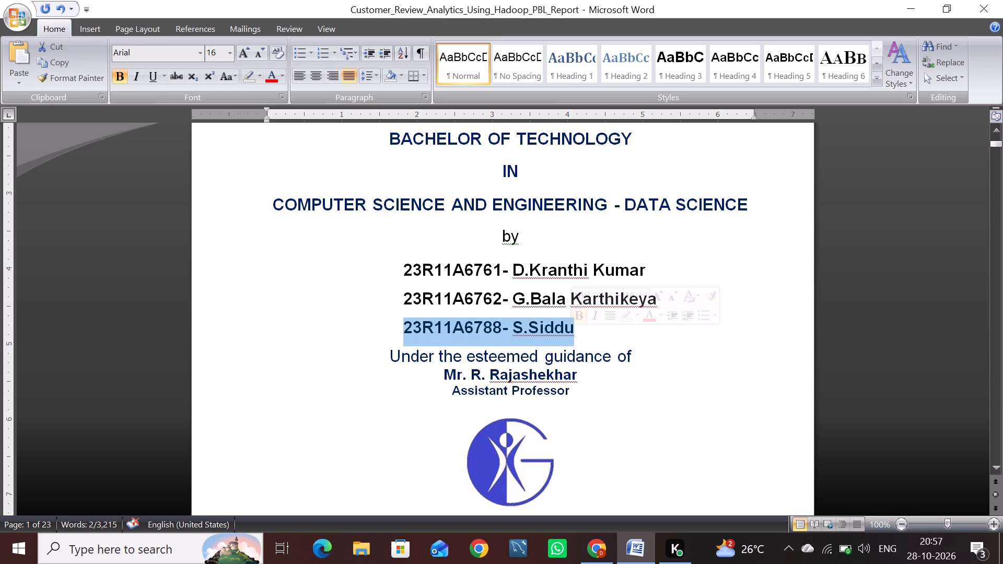
pyautogui.hotkey('ctrl', 'c')
pyautogui.scroll(-9, 571, 336)
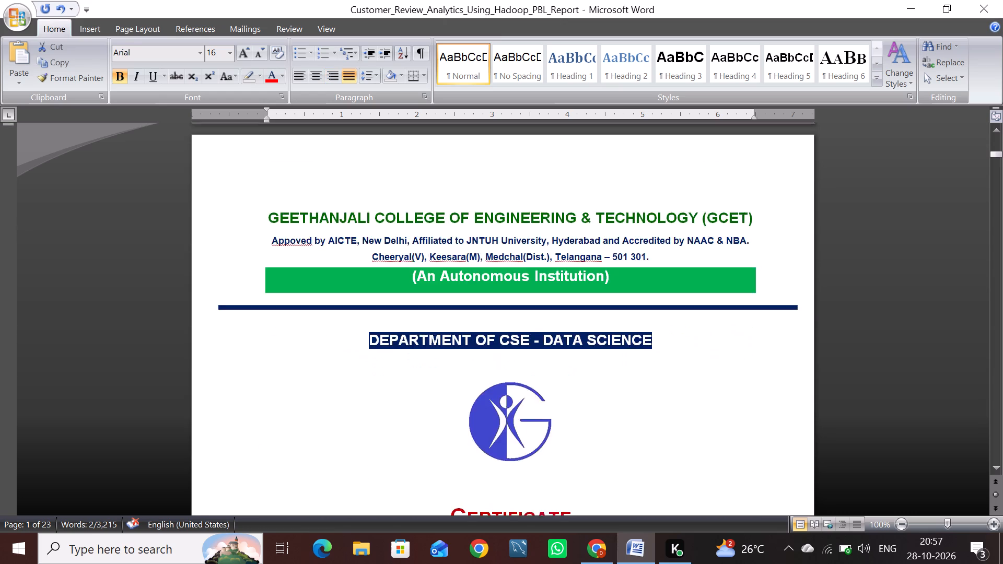
pyautogui.scroll(-14, 571, 336)
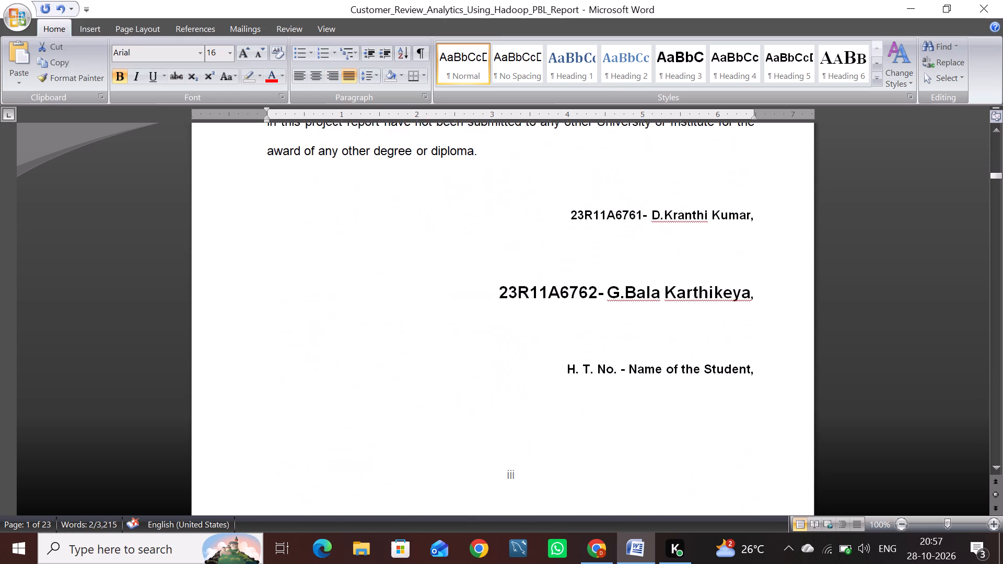
pyautogui.scroll(-1, 571, 336)
pyautogui.moveTo(562, 365); pyautogui.dragTo(714, 372)
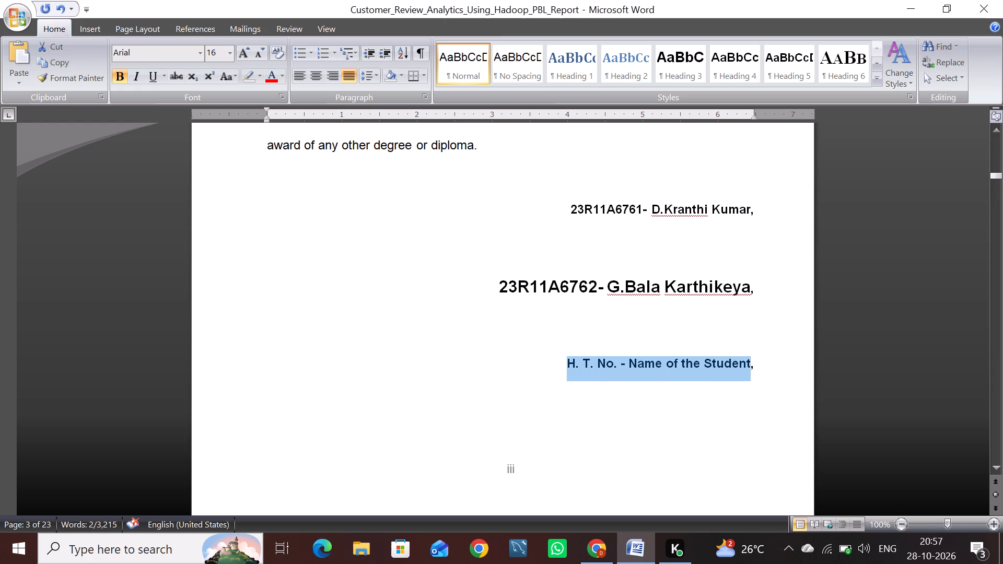
pyautogui.moveTo(714, 372); pyautogui.dragTo(731, 372)
pyautogui.hotkey('ctrl', 'v')
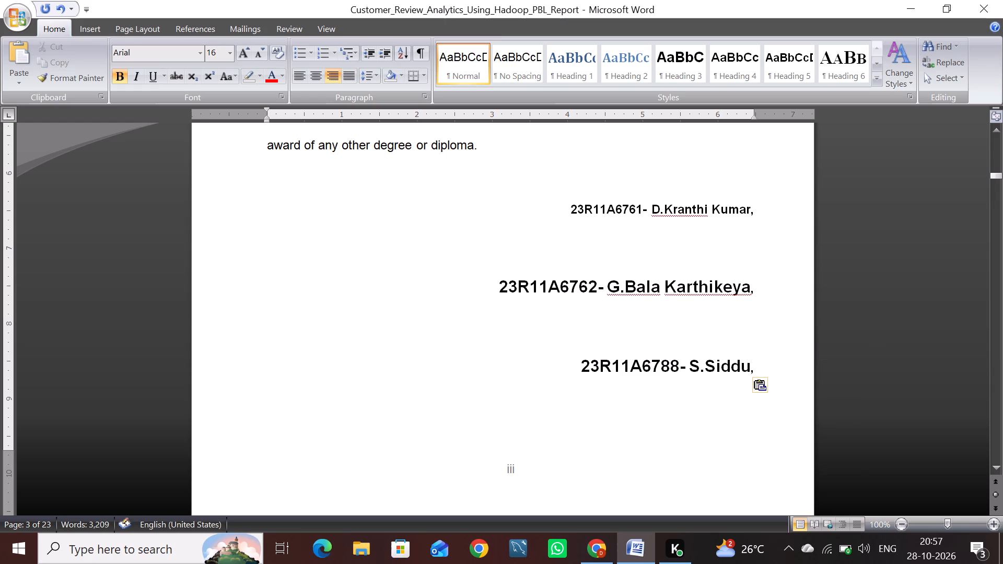
# Set the font size of the second and third students' signature lines in the Declaration to 12.
pyautogui.moveTo(507, 283); pyautogui.dragTo(647, 373)
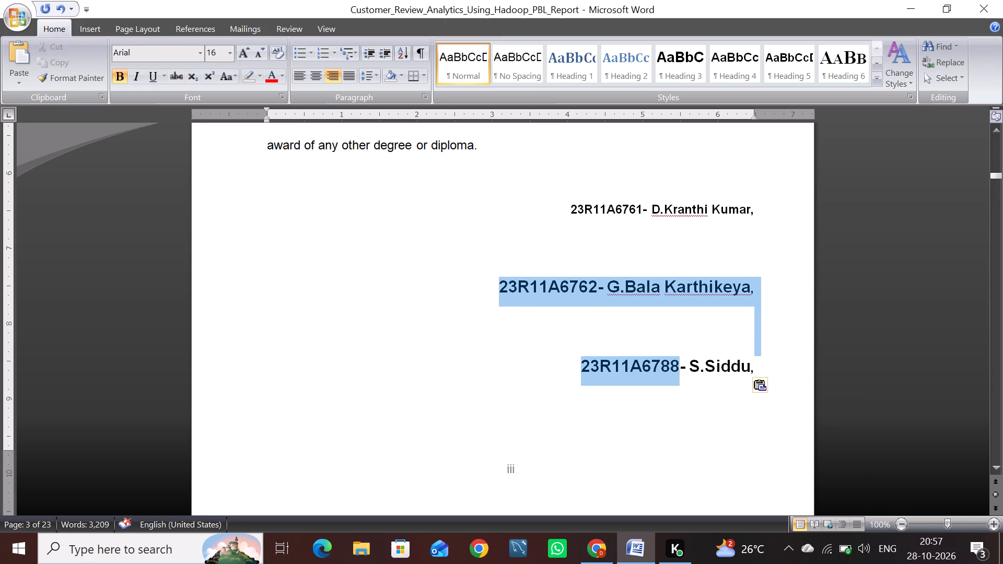
pyautogui.moveTo(647, 373); pyautogui.dragTo(682, 411)
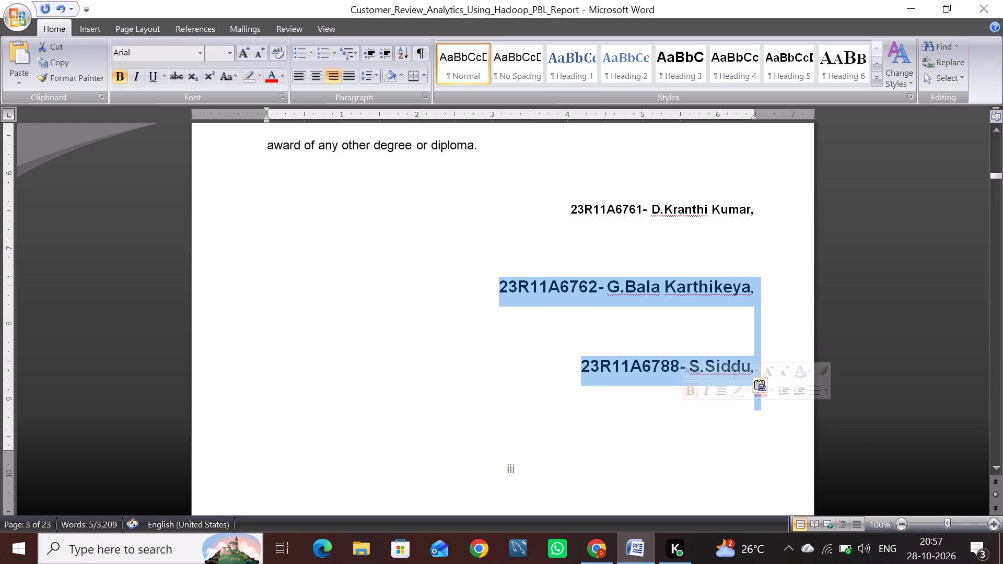
pyautogui.click(230, 56)
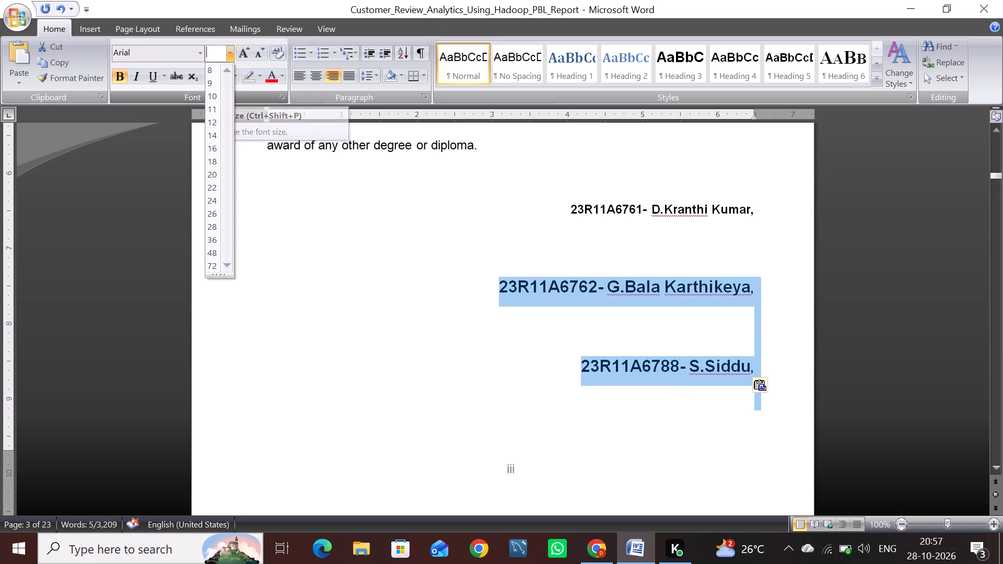
pyautogui.click(213, 122)
pyautogui.click(299, 218)
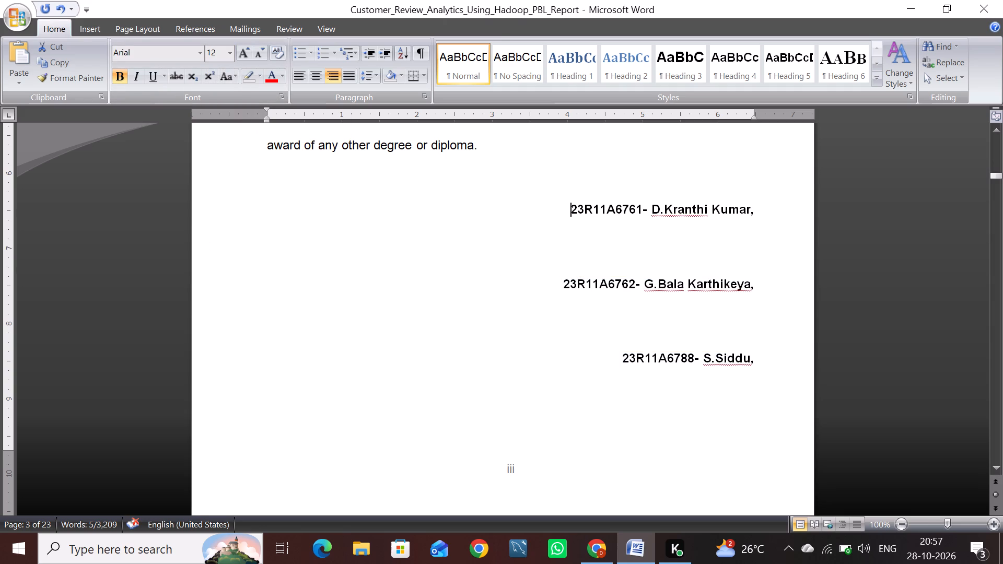
# Examine the finished Declaration and the acknowledgement text on page iv, including its closing "H. T. No. - Name of the Student" lines.
pyautogui.scroll(-1, 299, 218)
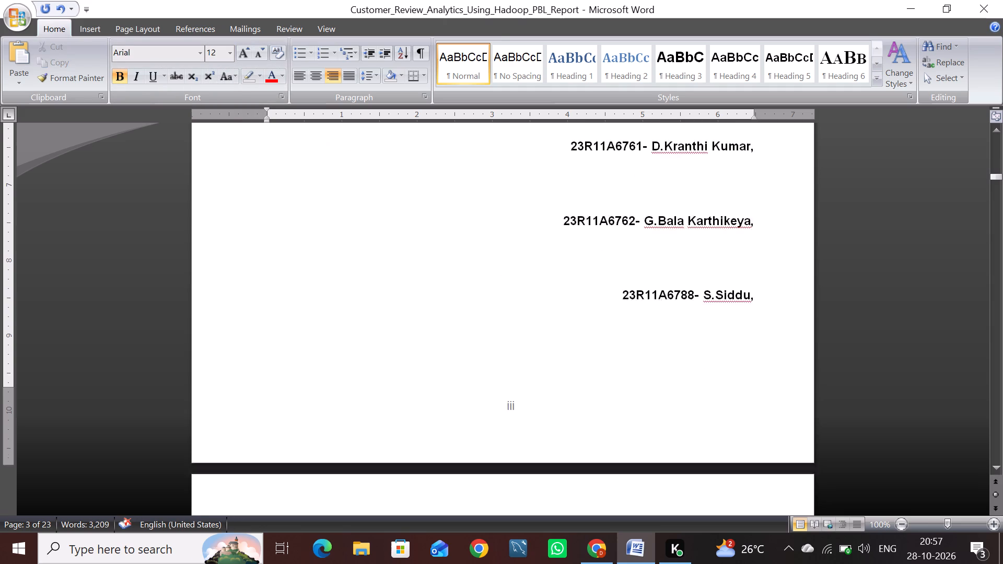
pyautogui.scroll(6, 299, 218)
pyautogui.scroll(-5, 299, 218)
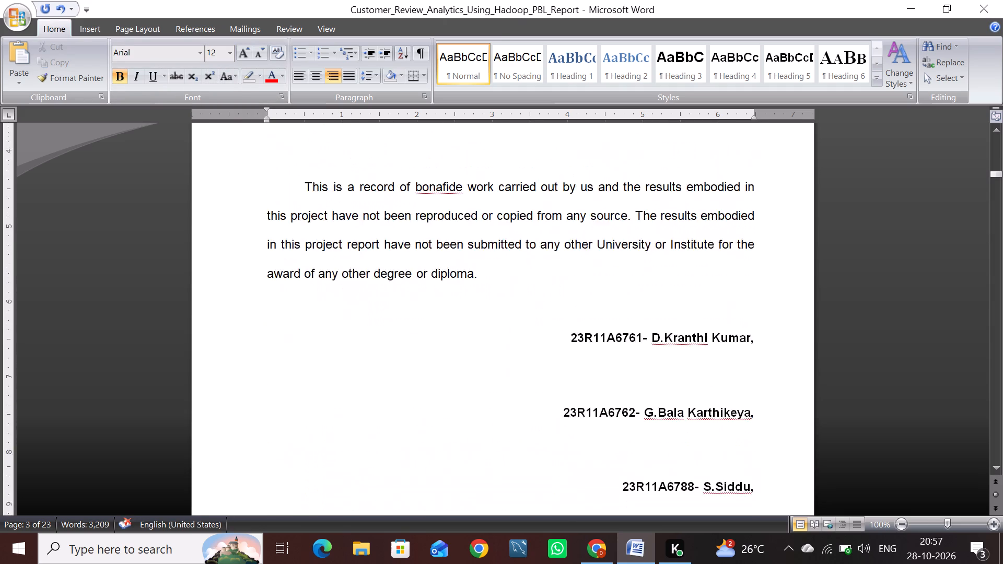
pyautogui.scroll(-9, 299, 218)
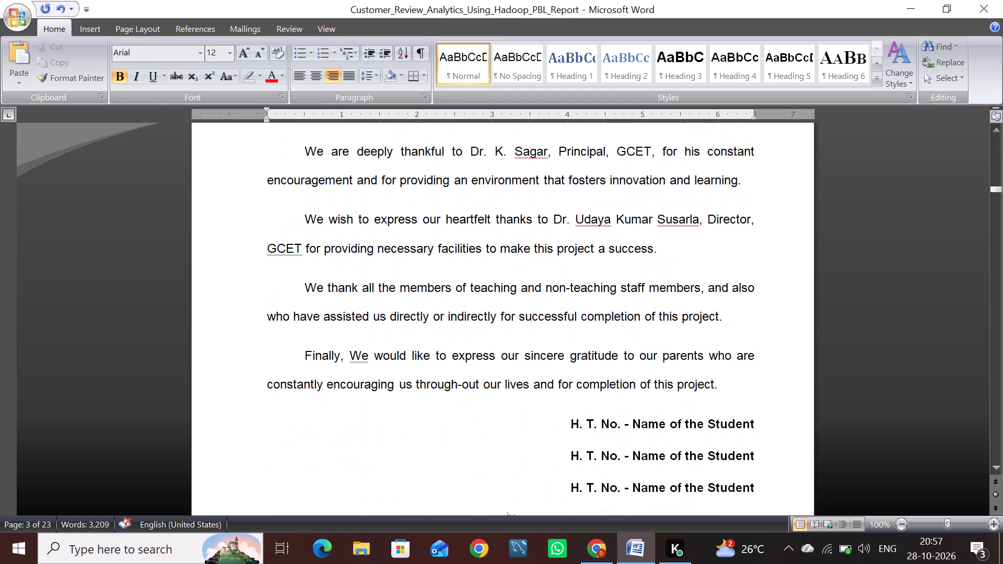
pyautogui.scroll(-1, 299, 218)
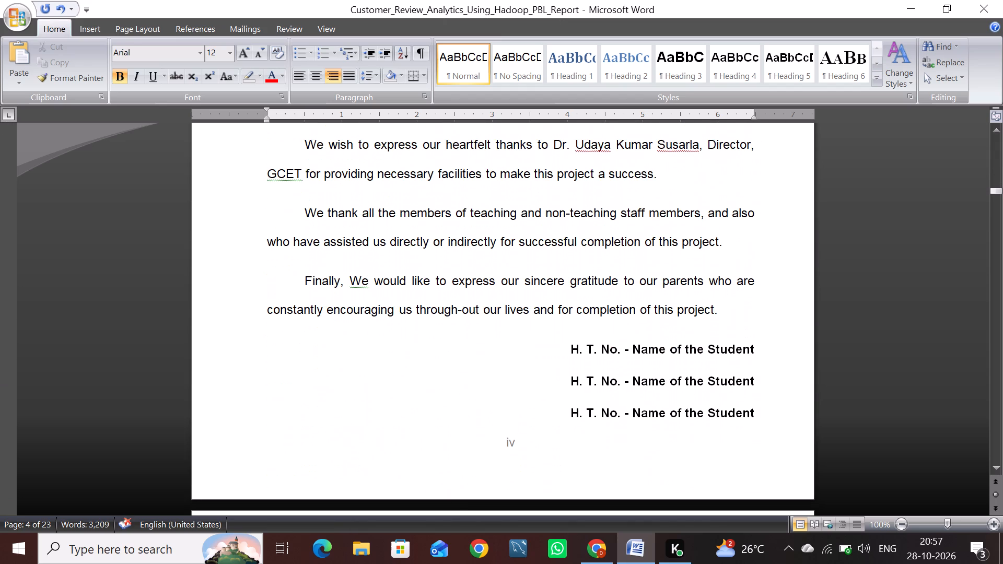
pyautogui.scroll(-1, 299, 218)
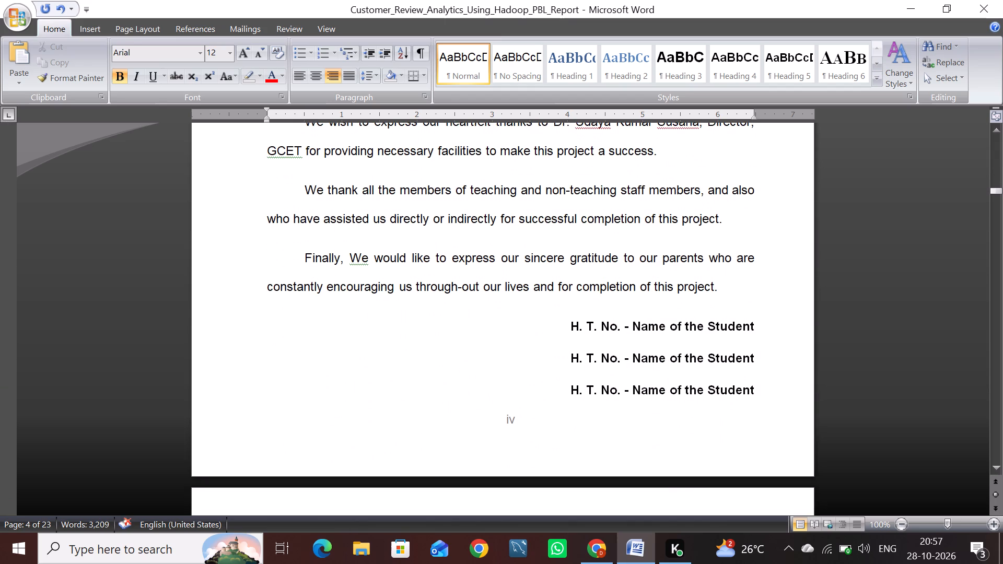
pyautogui.moveTo(562, 386); pyautogui.dragTo(654, 388)
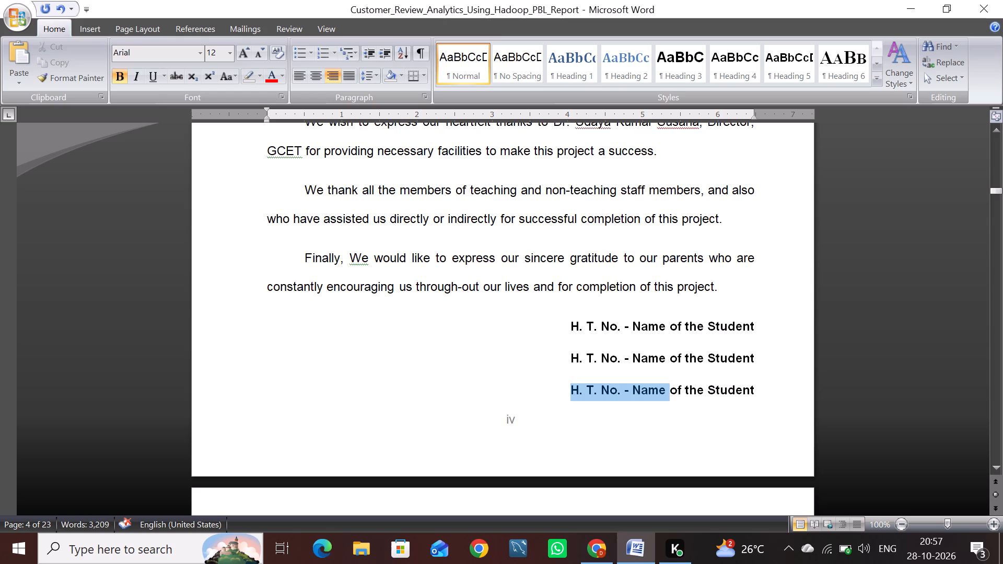
pyautogui.moveTo(654, 388); pyautogui.dragTo(537, 367)
pyautogui.click(521, 366)
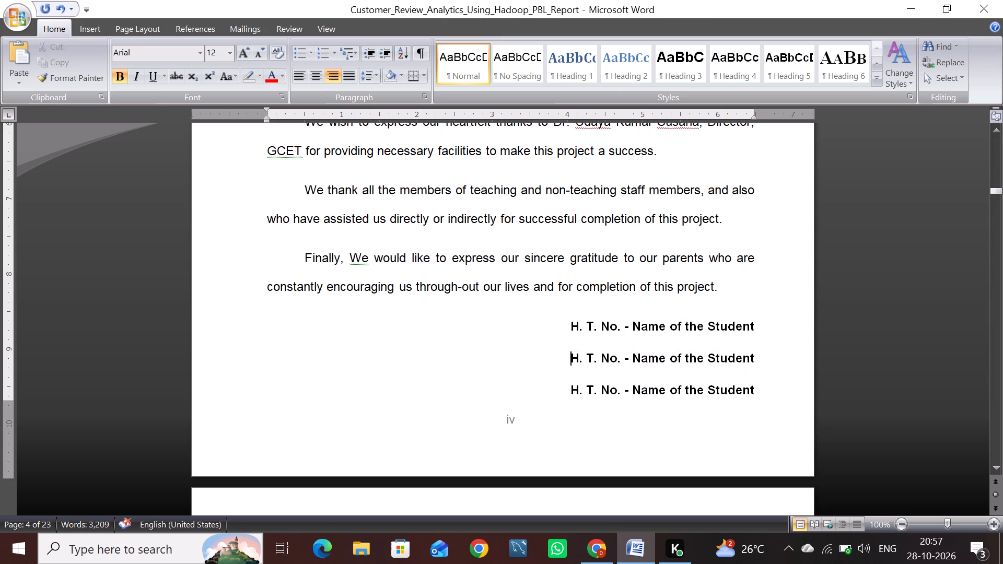
# Copy the three students' signature lines from the Declaration over the three "H. T. No. - Name of the Student" placeholders ending the acknowledgement.
pyautogui.scroll(11, 521, 366)
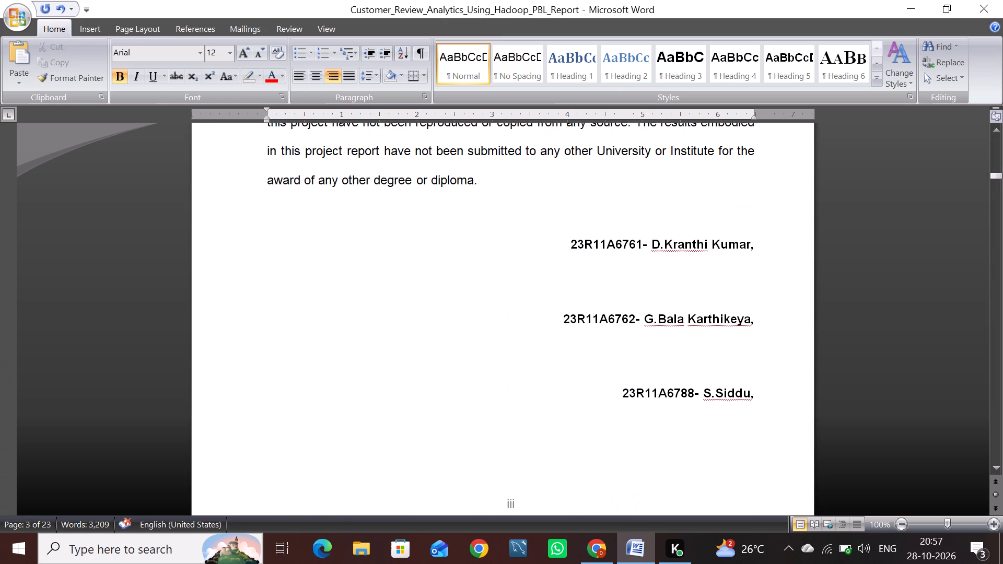
pyautogui.moveTo(562, 244); pyautogui.dragTo(693, 417)
pyautogui.hotkey('ctrl', 'c')
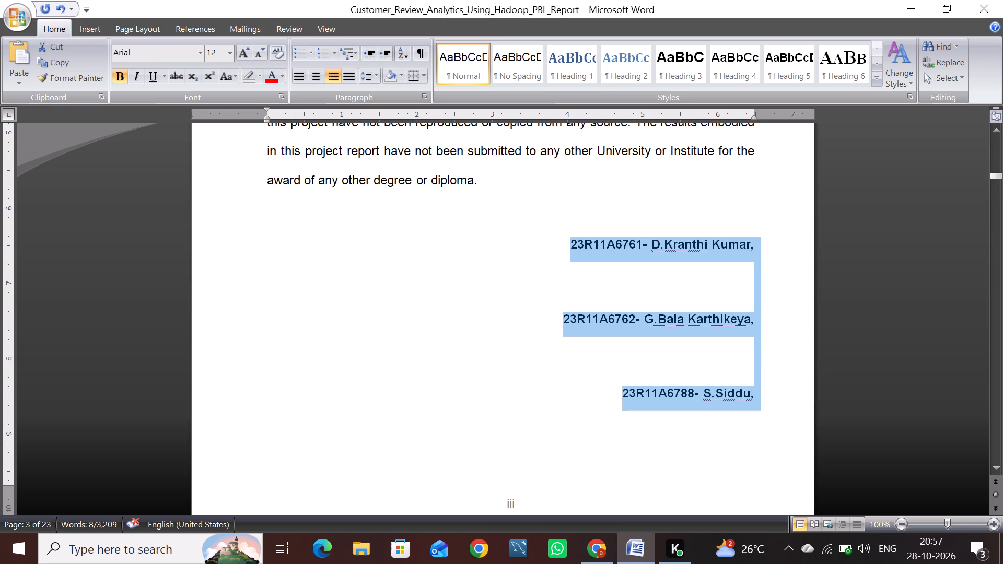
pyautogui.scroll(-15, 693, 417)
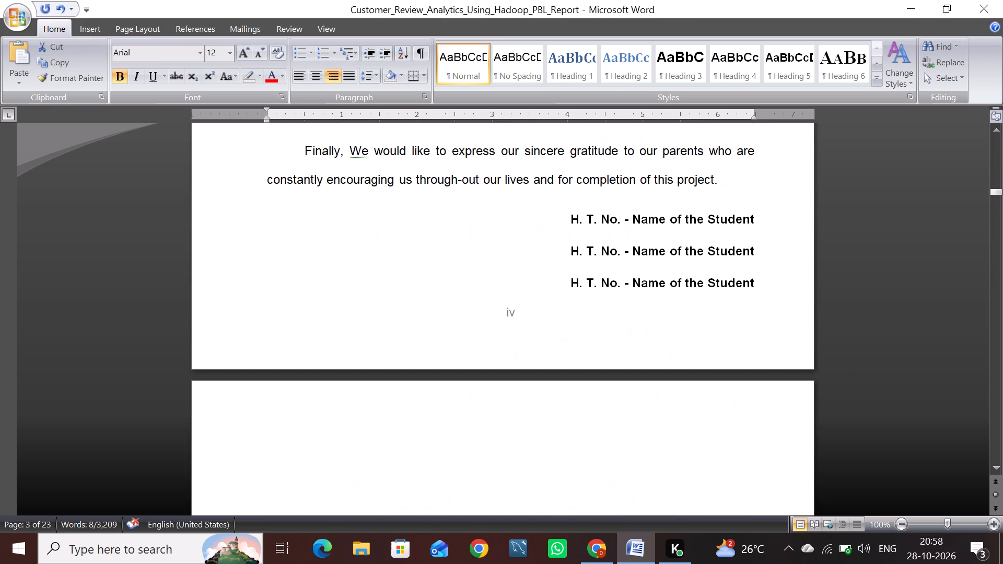
pyautogui.moveTo(562, 207); pyautogui.dragTo(677, 288)
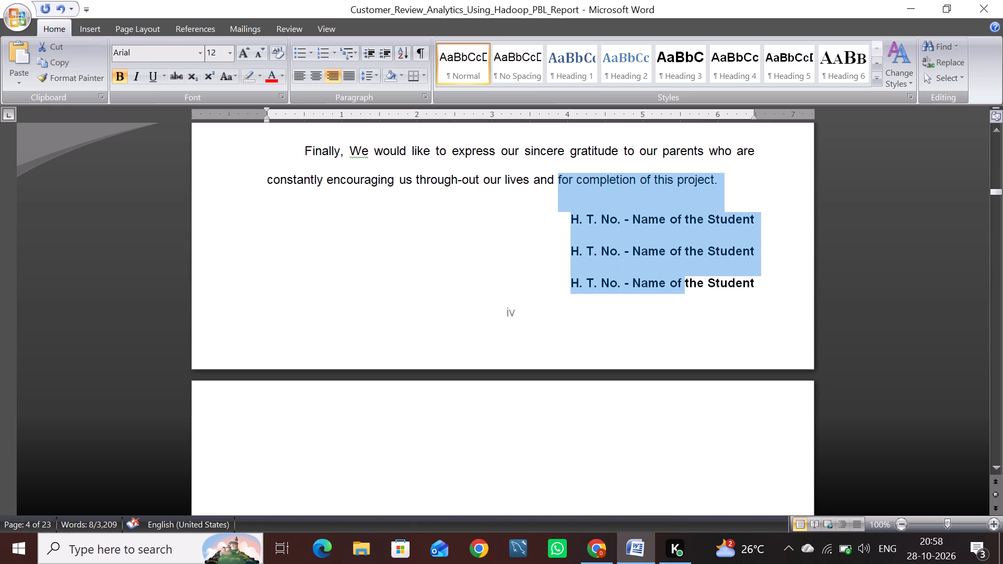
pyautogui.moveTo(677, 288); pyautogui.dragTo(697, 296)
pyautogui.click(668, 339)
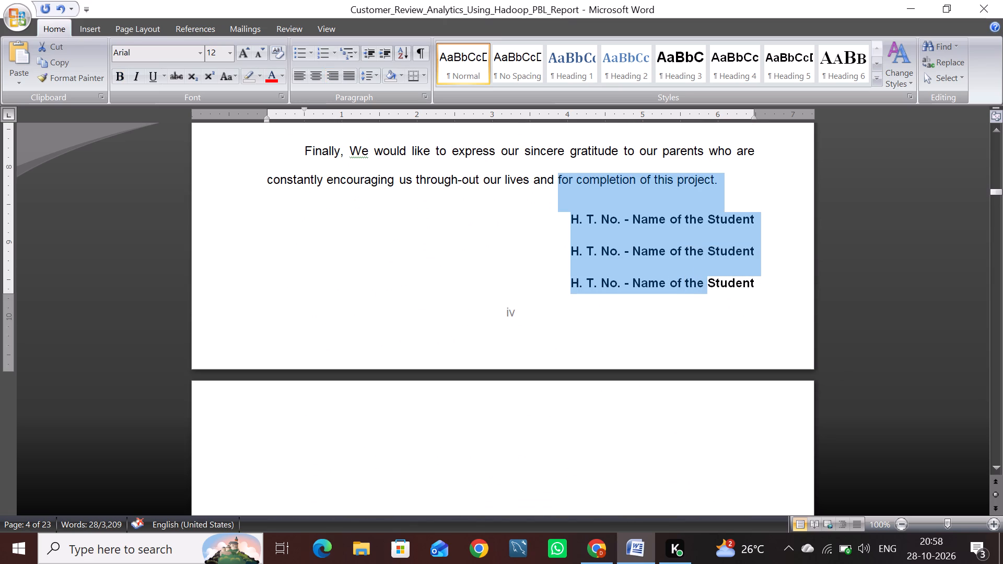
pyautogui.click(563, 219)
pyautogui.moveTo(563, 219); pyautogui.dragTo(612, 246)
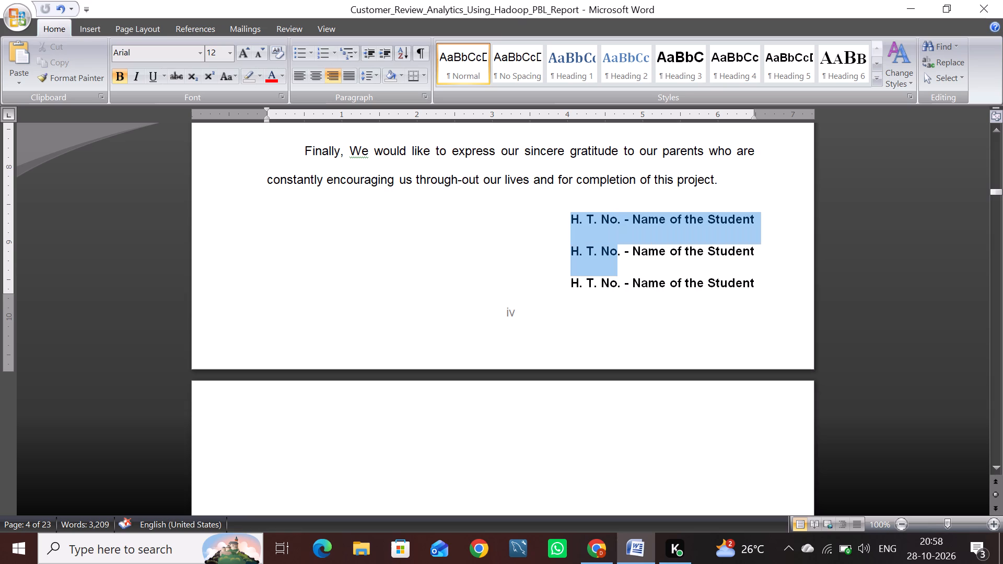
pyautogui.moveTo(612, 246); pyautogui.dragTo(754, 292)
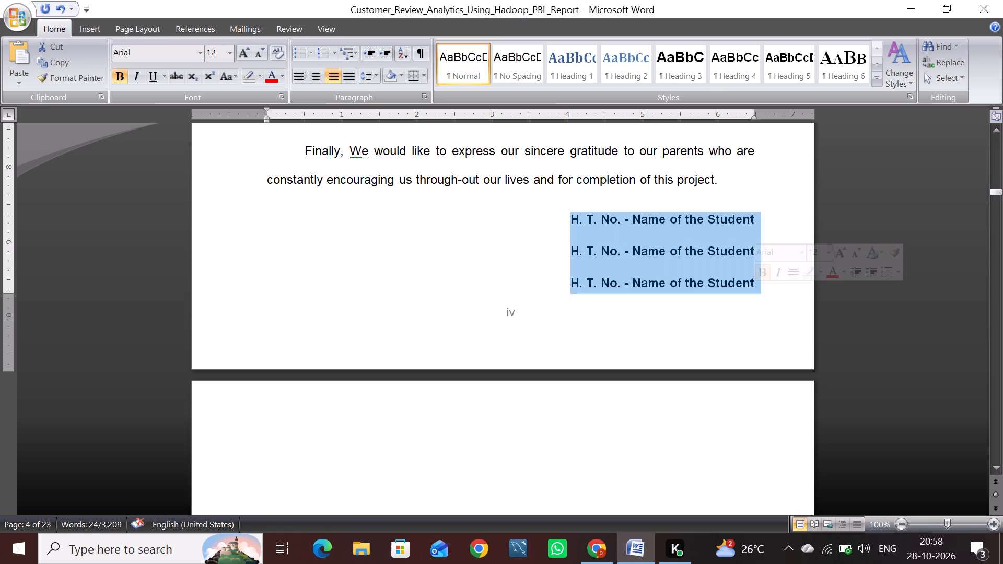
pyautogui.hotkey('ctrl', 'v')
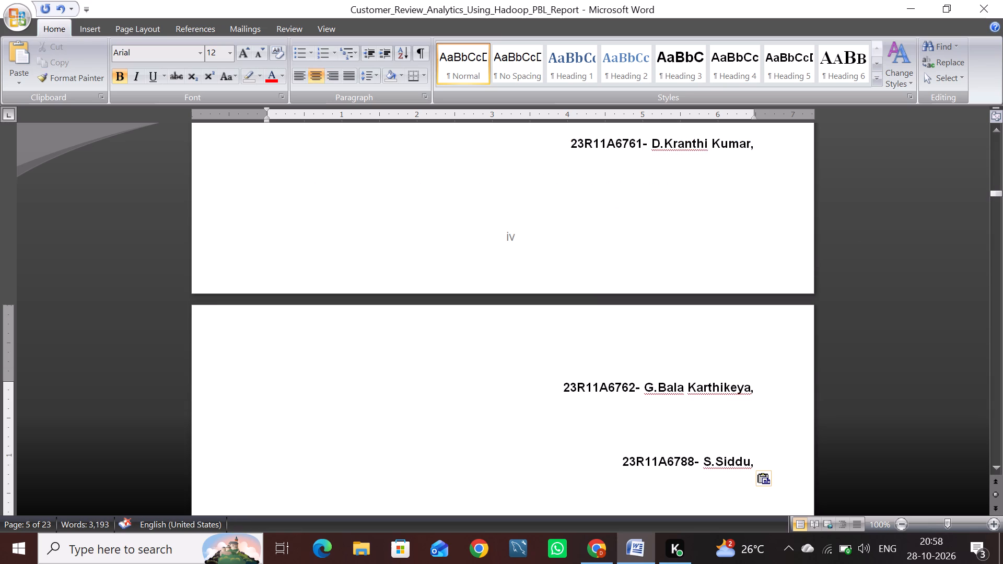
# Remove the blank lines between the three students' entries in the acknowledgement, keeping each student on a separate consecutive line.
pyautogui.click(565, 390)
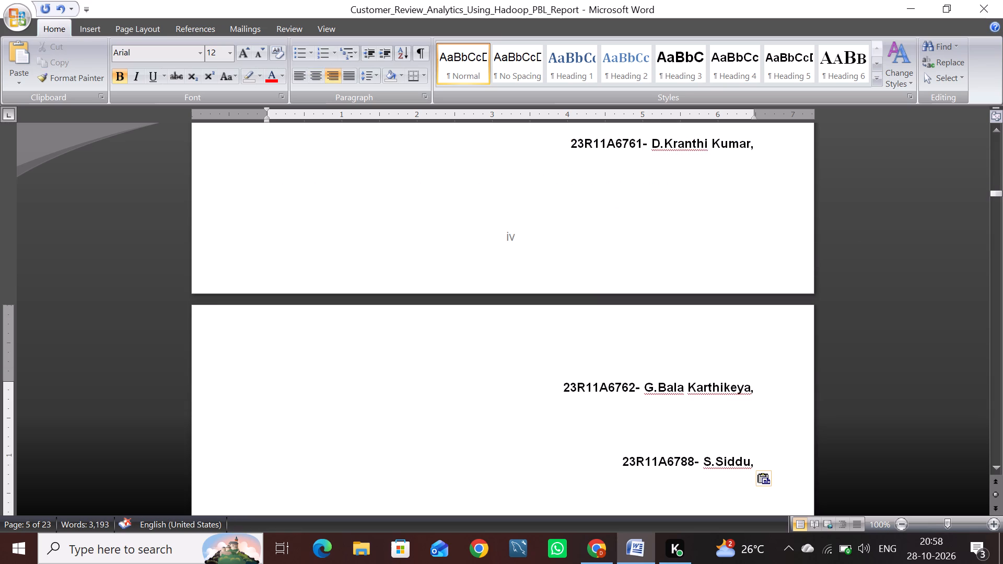
pyautogui.press('BackSpace')
pyautogui.press('BackSpace')
pyautogui.press('BackSpace')
pyautogui.press('BackSpace')
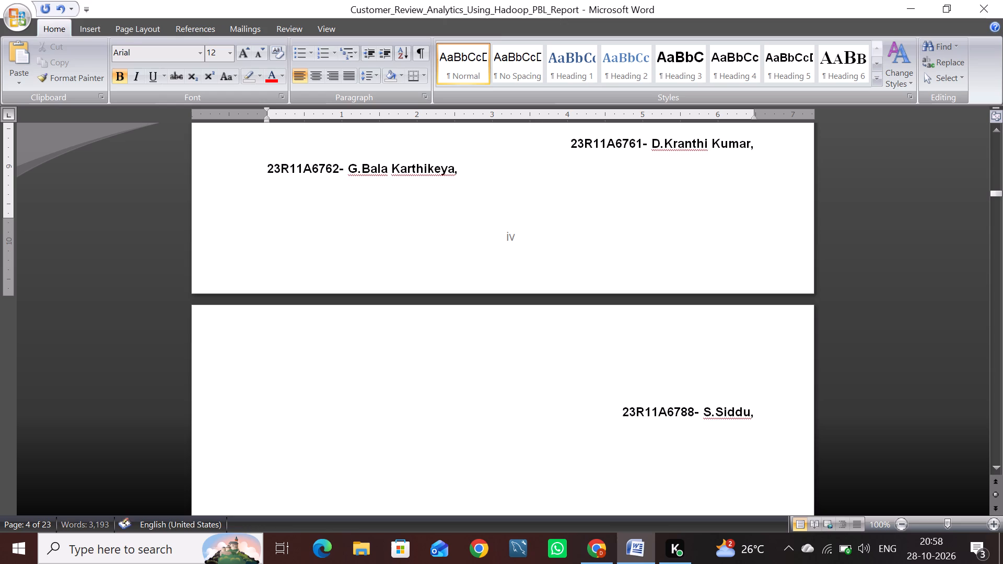
pyautogui.press('BackSpace')
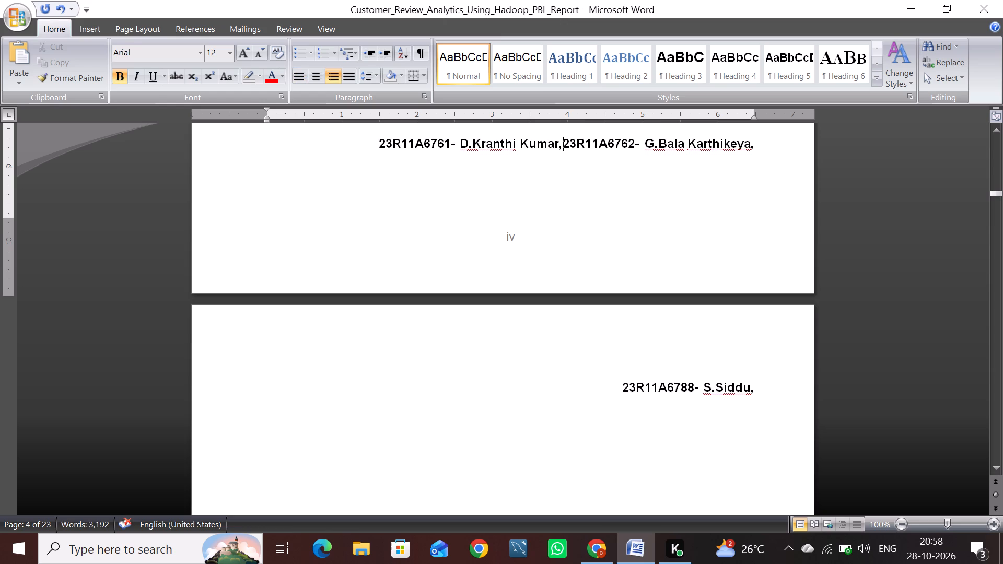
pyautogui.press('Return')
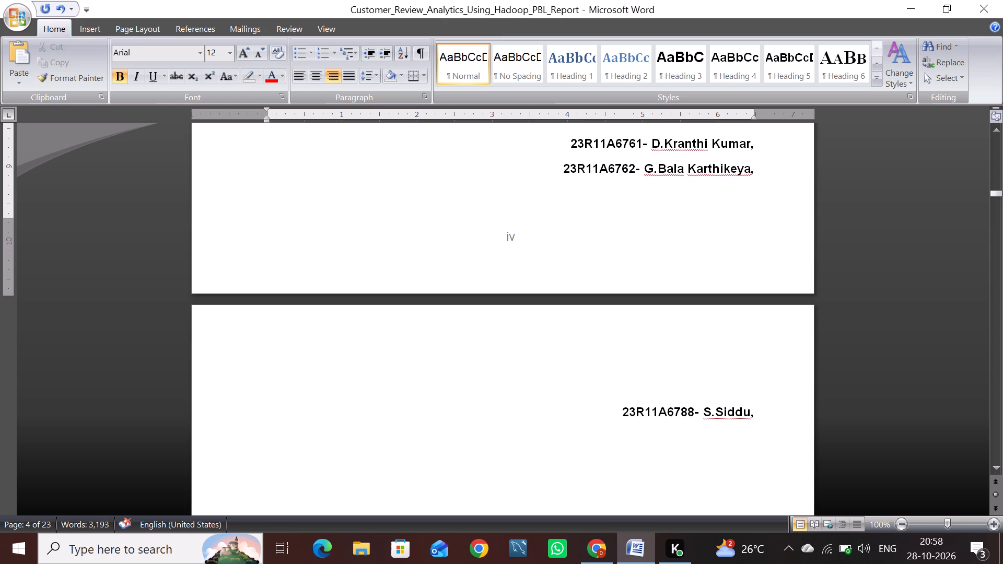
pyautogui.click(620, 417)
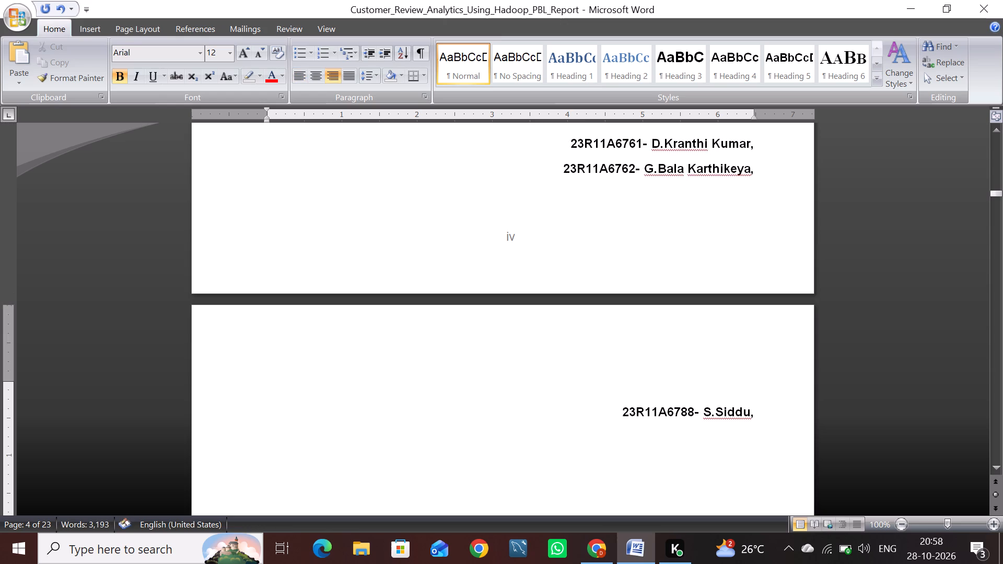
pyautogui.press('BackSpace')
pyautogui.press('BackSpace')
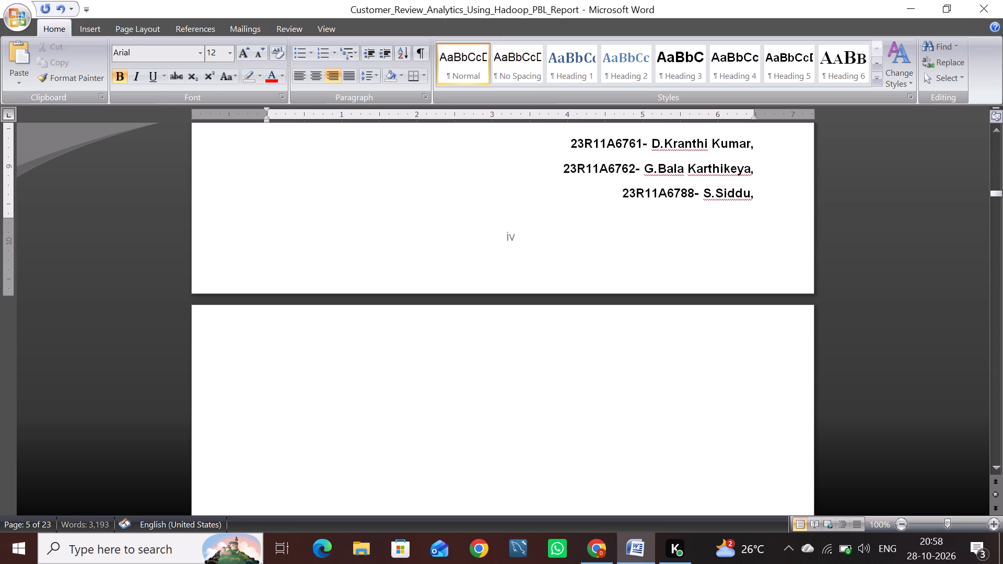
# Delete the trailing comma after each of the three students' names at the end of the acknowledgement.
pyautogui.scroll(1, 620, 417)
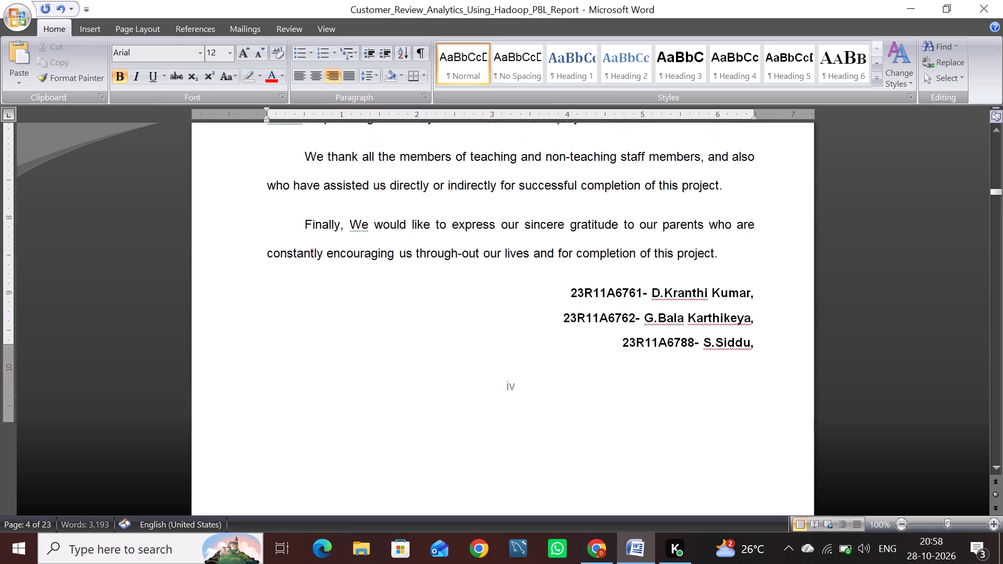
pyautogui.scroll(2, 620, 417)
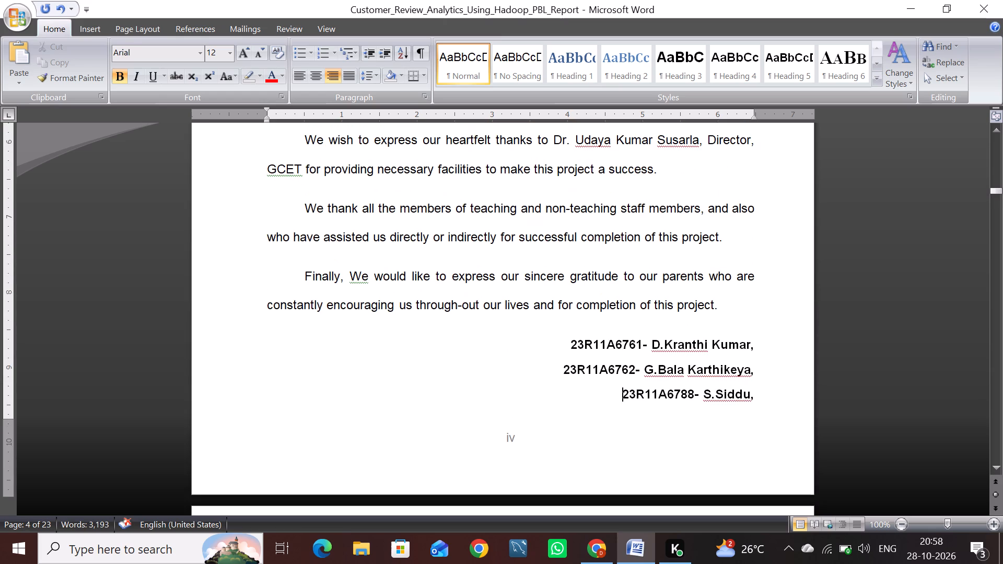
pyautogui.click(760, 399)
pyautogui.click(760, 399)
pyautogui.press('BackSpace')
pyautogui.press('Up')
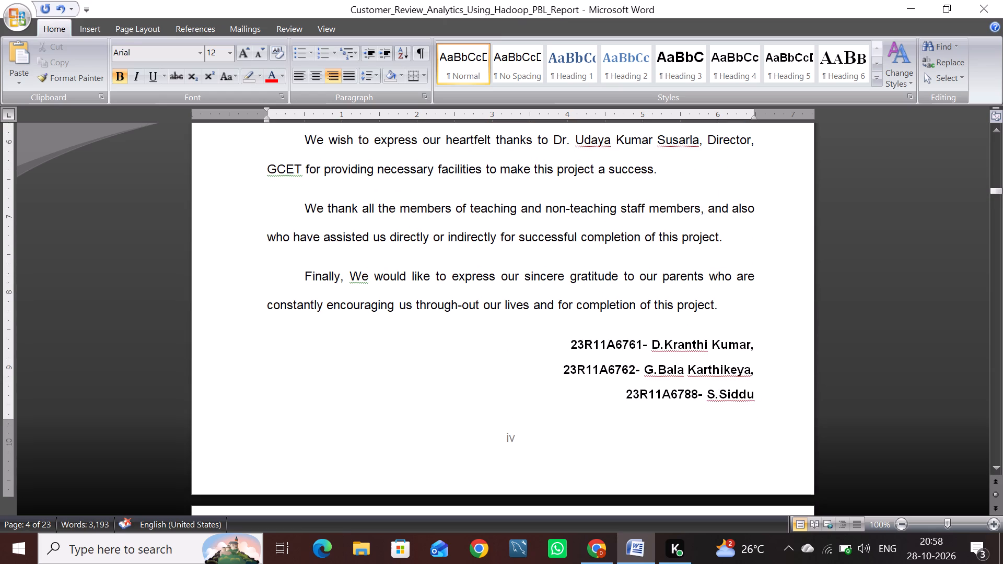
pyautogui.press('BackSpace')
pyautogui.press('Up')
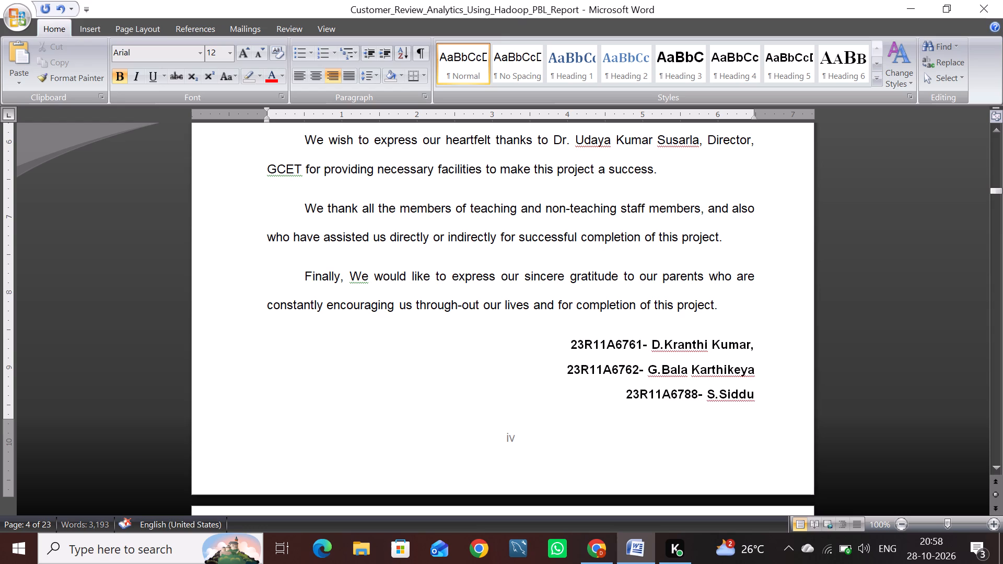
pyautogui.press('BackSpace')
# Delete the blank page between the acknowledgement and the Abstract.
pyautogui.scroll(-2, 760, 399)
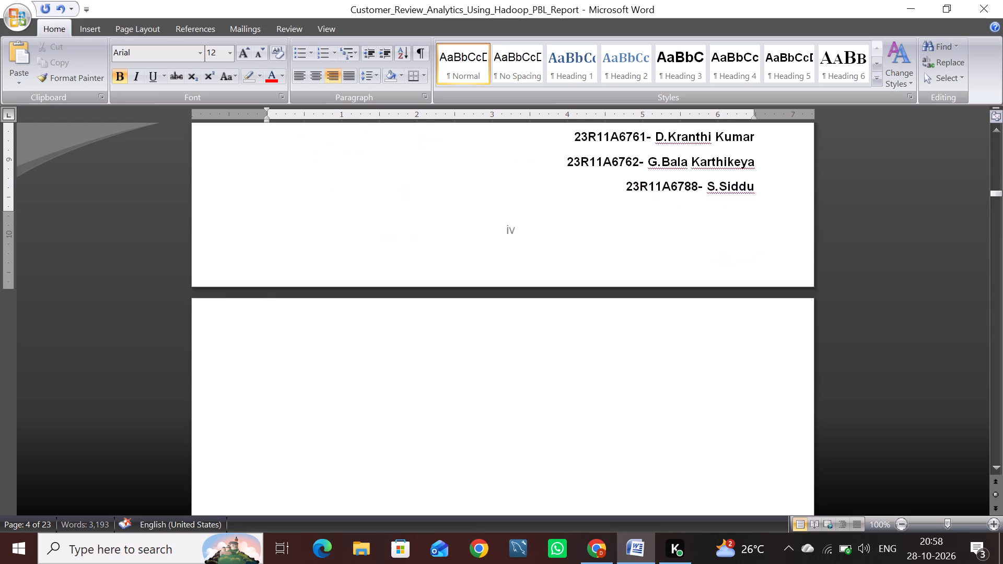
pyautogui.scroll(-10, 760, 399)
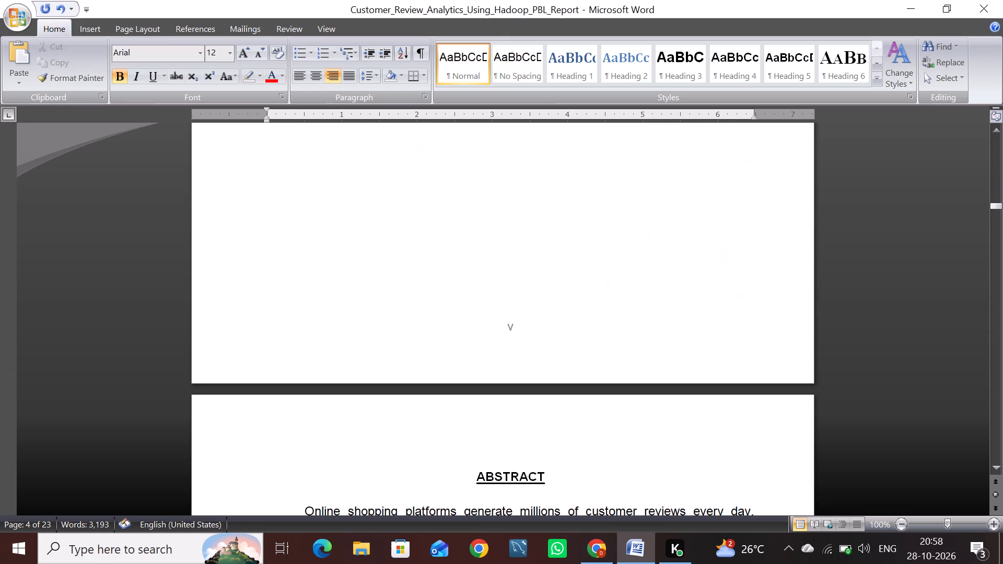
pyautogui.click(510, 335)
pyautogui.rightClick(492, 291)
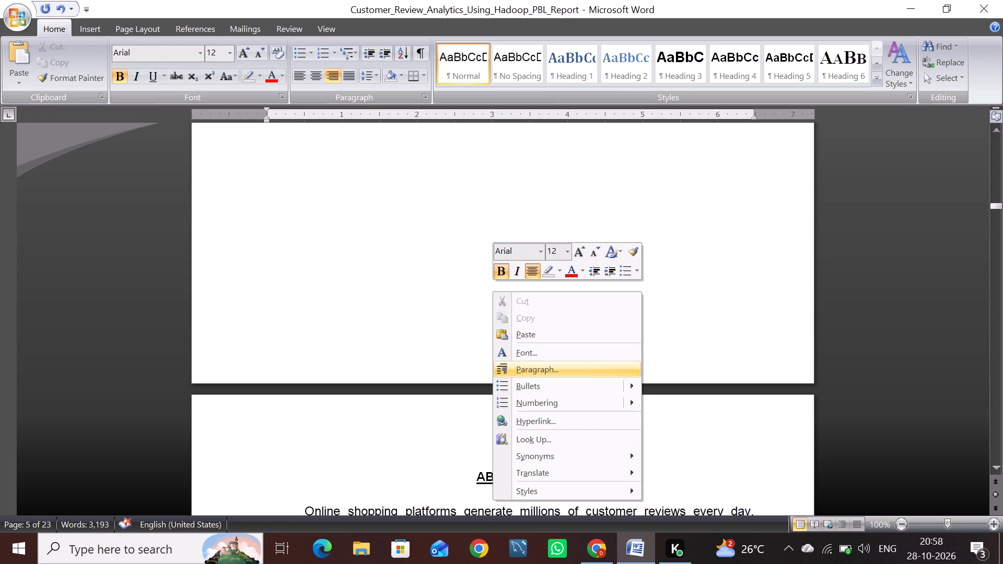
pyautogui.click(368, 271)
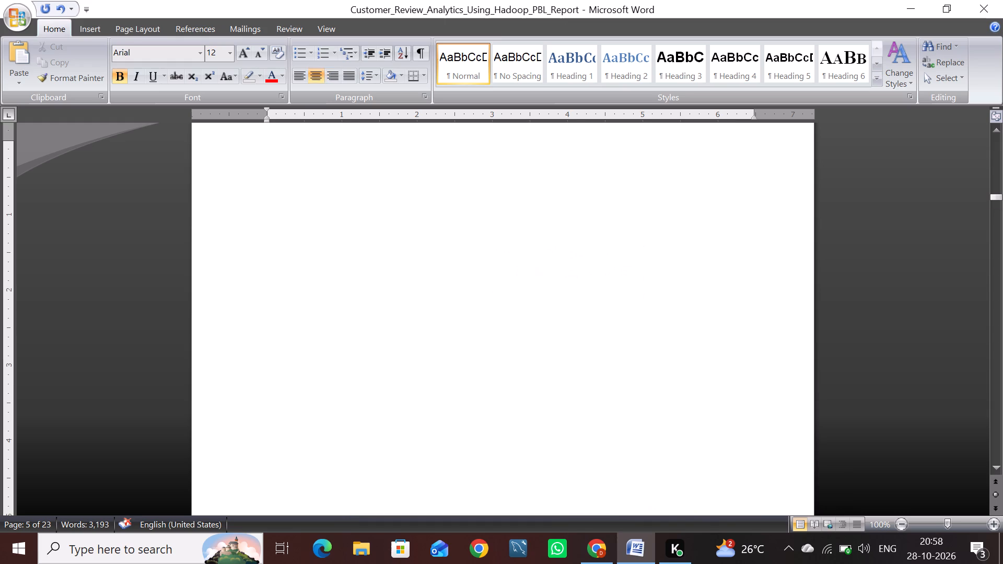
pyautogui.scroll(3, 387, 319)
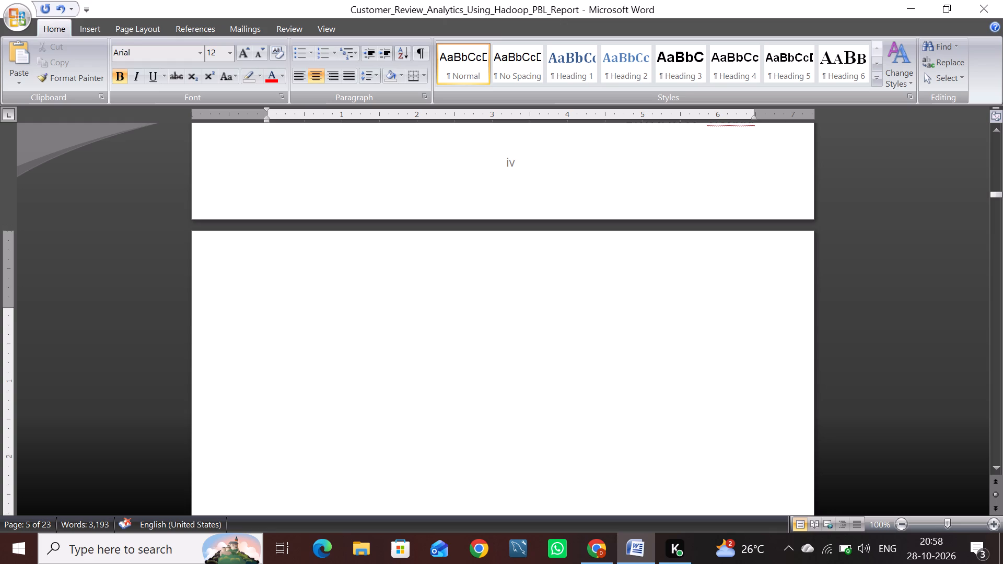
pyautogui.press('BackSpace')
pyautogui.press('BackSpace')
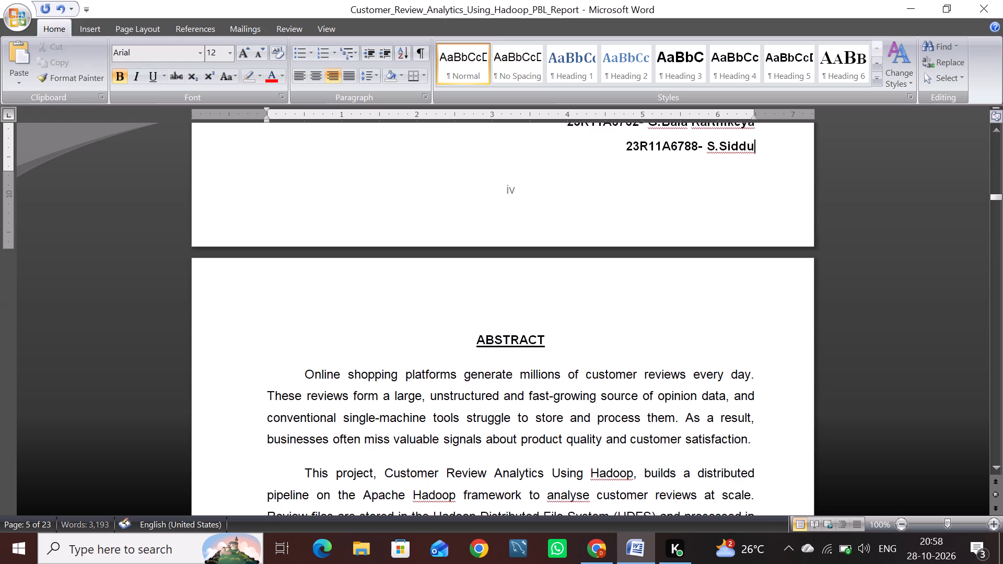
# Examine the Abstract page and the List of Figures / Diagrams / Graphs that follows it.
pyautogui.scroll(-3, 387, 319)
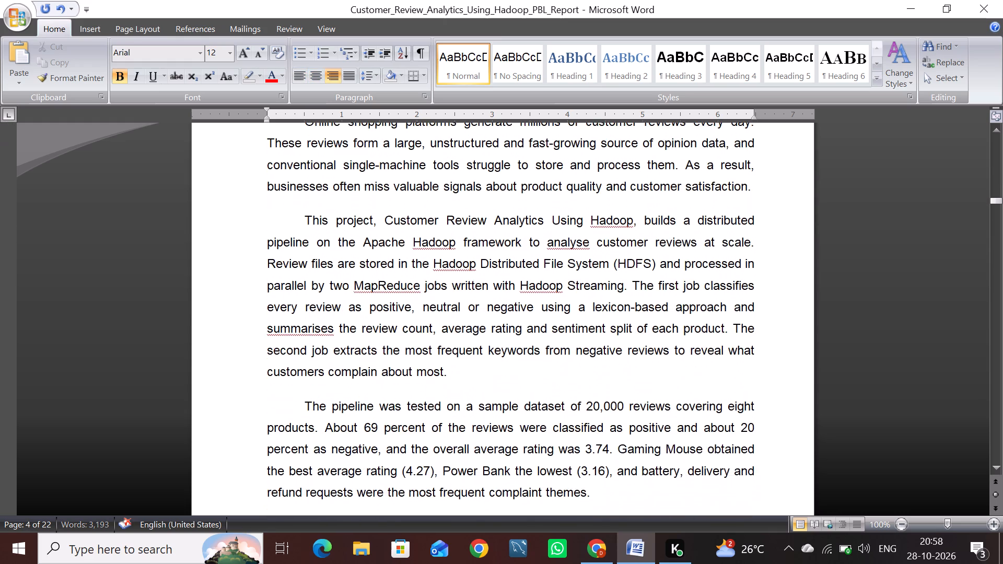
pyautogui.scroll(-4, 387, 319)
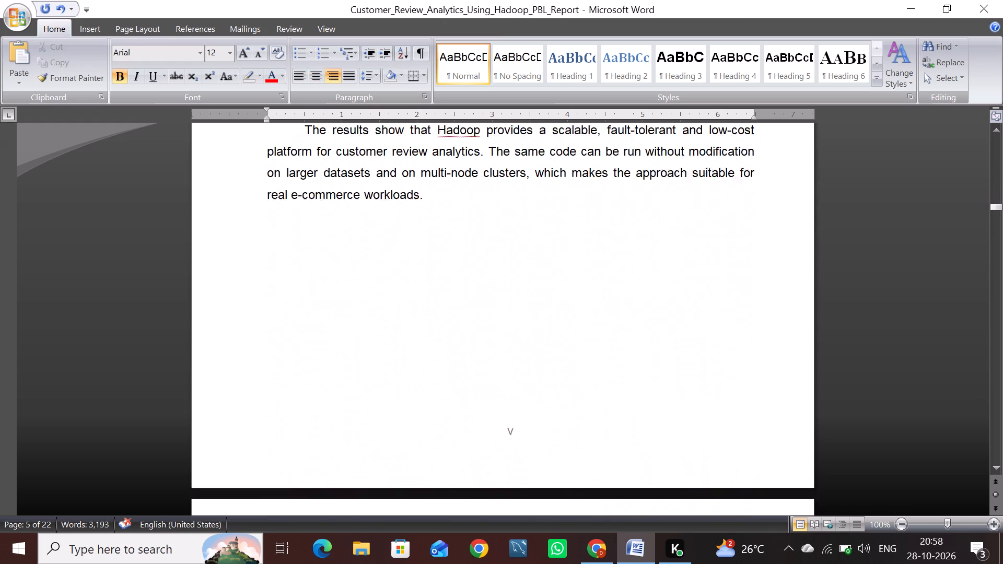
pyautogui.scroll(-5, 387, 319)
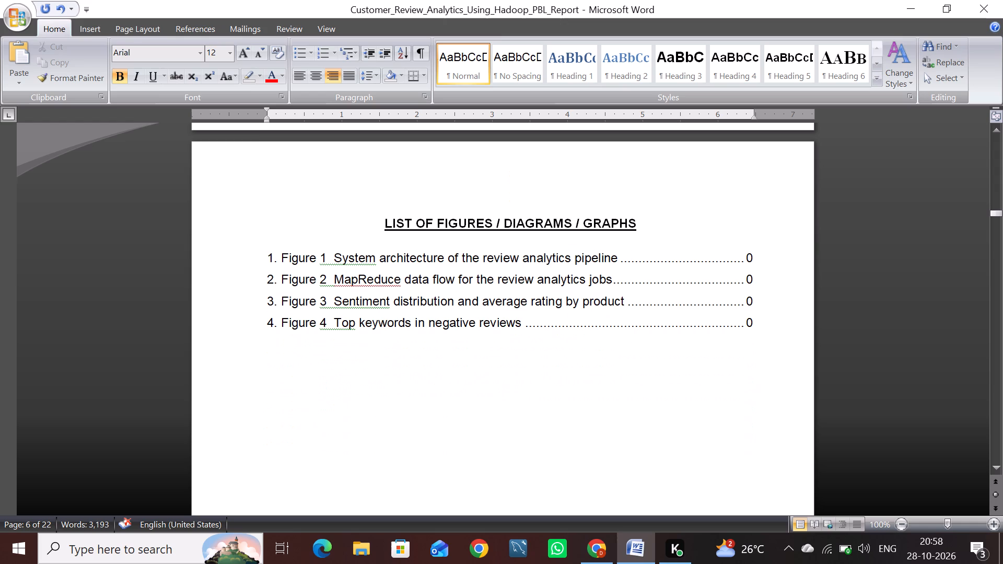
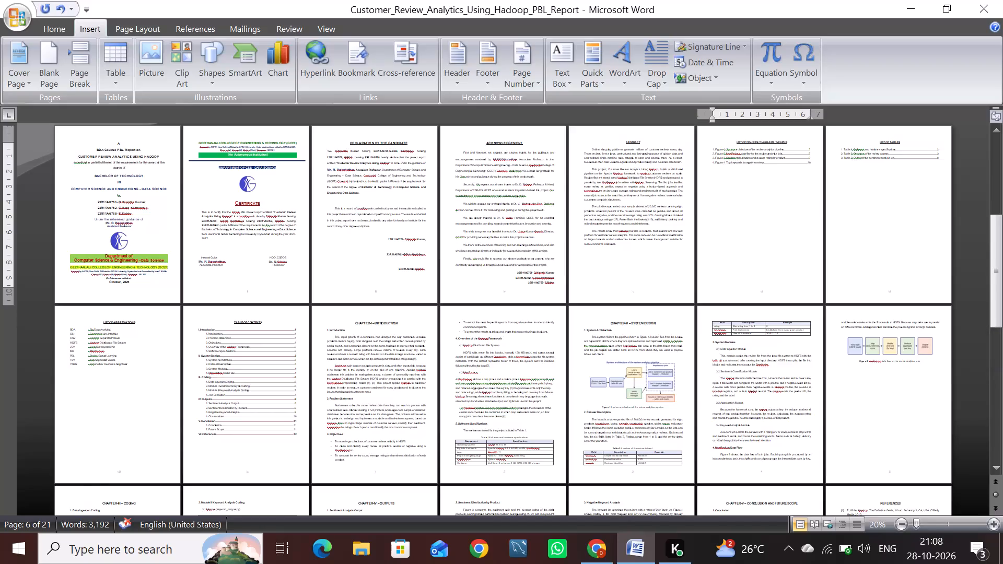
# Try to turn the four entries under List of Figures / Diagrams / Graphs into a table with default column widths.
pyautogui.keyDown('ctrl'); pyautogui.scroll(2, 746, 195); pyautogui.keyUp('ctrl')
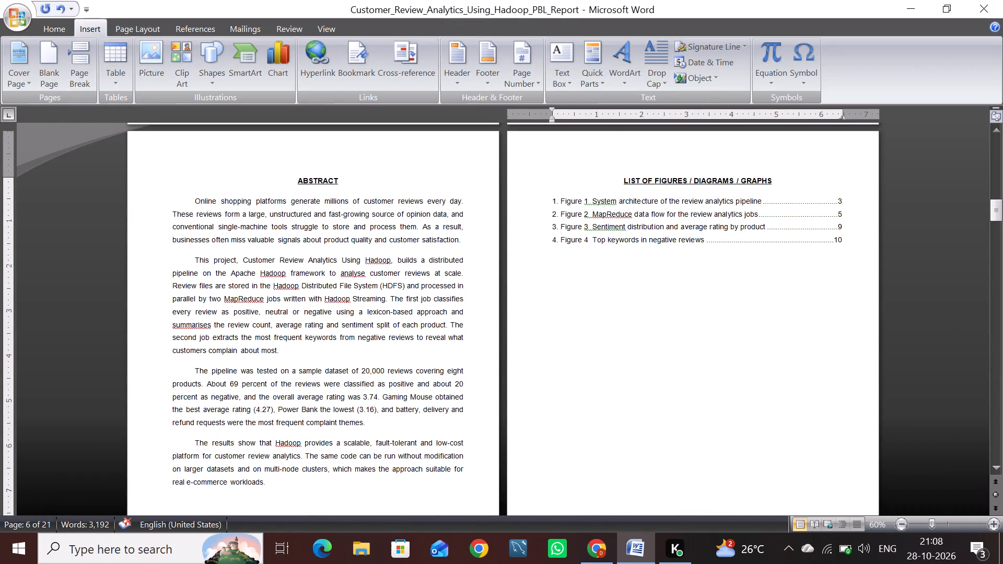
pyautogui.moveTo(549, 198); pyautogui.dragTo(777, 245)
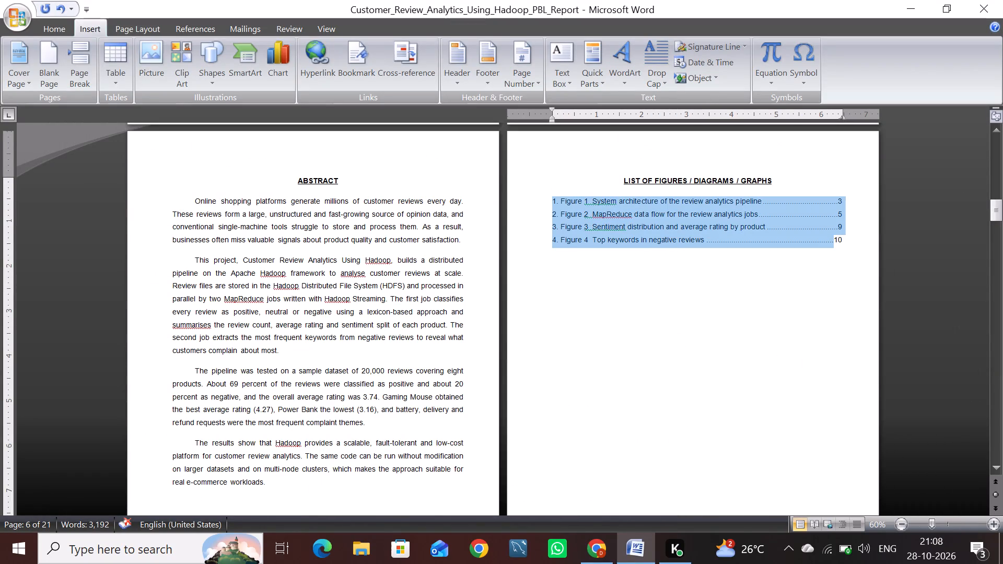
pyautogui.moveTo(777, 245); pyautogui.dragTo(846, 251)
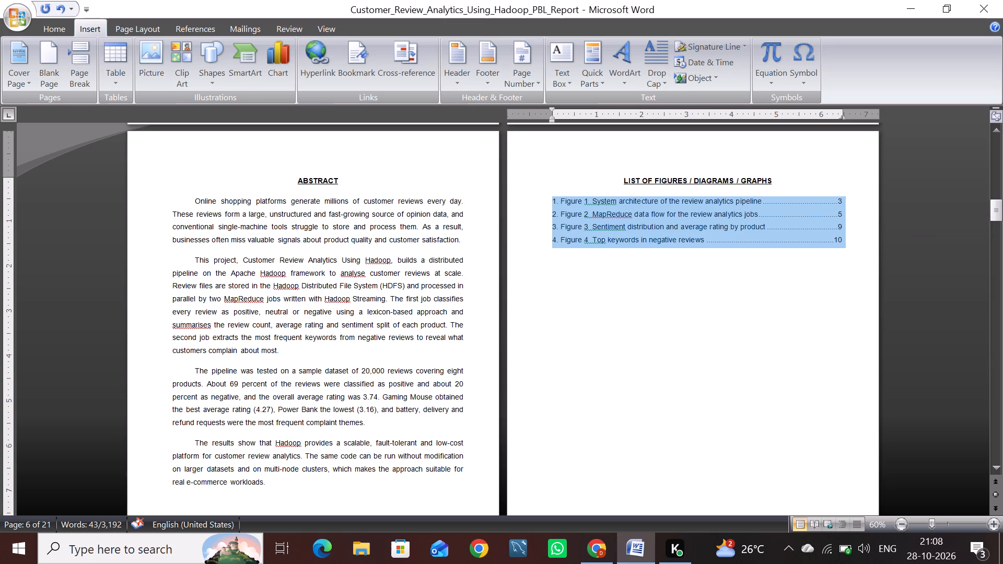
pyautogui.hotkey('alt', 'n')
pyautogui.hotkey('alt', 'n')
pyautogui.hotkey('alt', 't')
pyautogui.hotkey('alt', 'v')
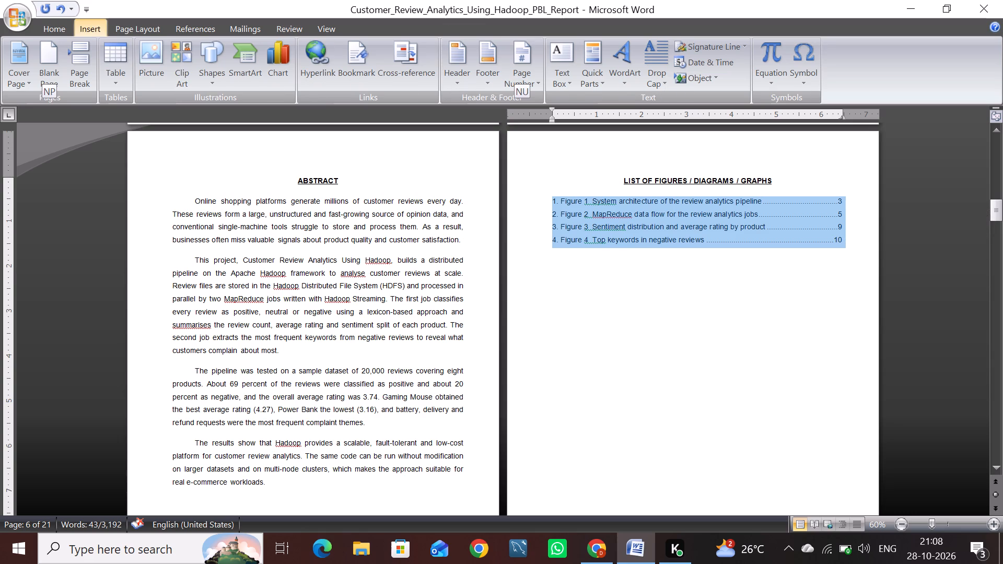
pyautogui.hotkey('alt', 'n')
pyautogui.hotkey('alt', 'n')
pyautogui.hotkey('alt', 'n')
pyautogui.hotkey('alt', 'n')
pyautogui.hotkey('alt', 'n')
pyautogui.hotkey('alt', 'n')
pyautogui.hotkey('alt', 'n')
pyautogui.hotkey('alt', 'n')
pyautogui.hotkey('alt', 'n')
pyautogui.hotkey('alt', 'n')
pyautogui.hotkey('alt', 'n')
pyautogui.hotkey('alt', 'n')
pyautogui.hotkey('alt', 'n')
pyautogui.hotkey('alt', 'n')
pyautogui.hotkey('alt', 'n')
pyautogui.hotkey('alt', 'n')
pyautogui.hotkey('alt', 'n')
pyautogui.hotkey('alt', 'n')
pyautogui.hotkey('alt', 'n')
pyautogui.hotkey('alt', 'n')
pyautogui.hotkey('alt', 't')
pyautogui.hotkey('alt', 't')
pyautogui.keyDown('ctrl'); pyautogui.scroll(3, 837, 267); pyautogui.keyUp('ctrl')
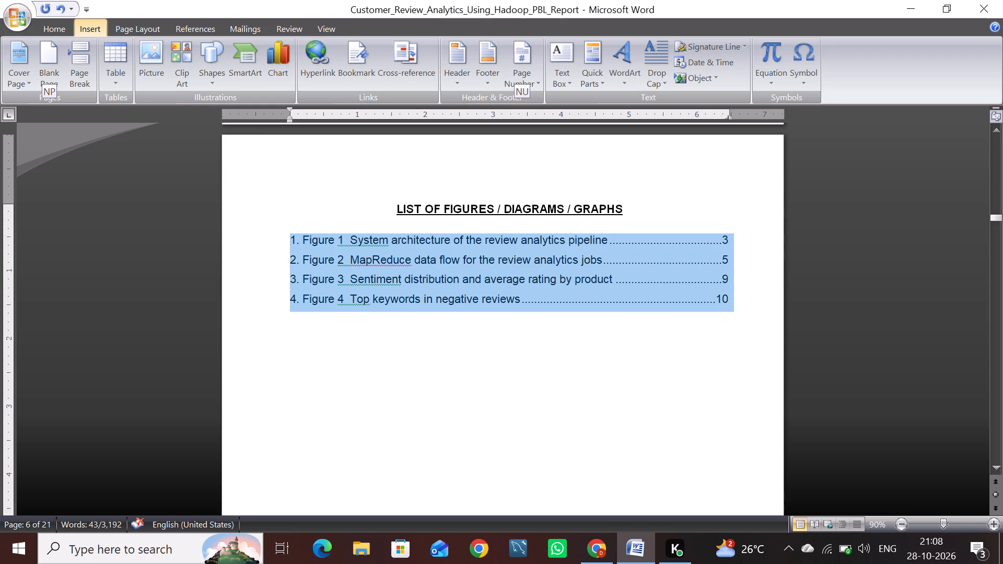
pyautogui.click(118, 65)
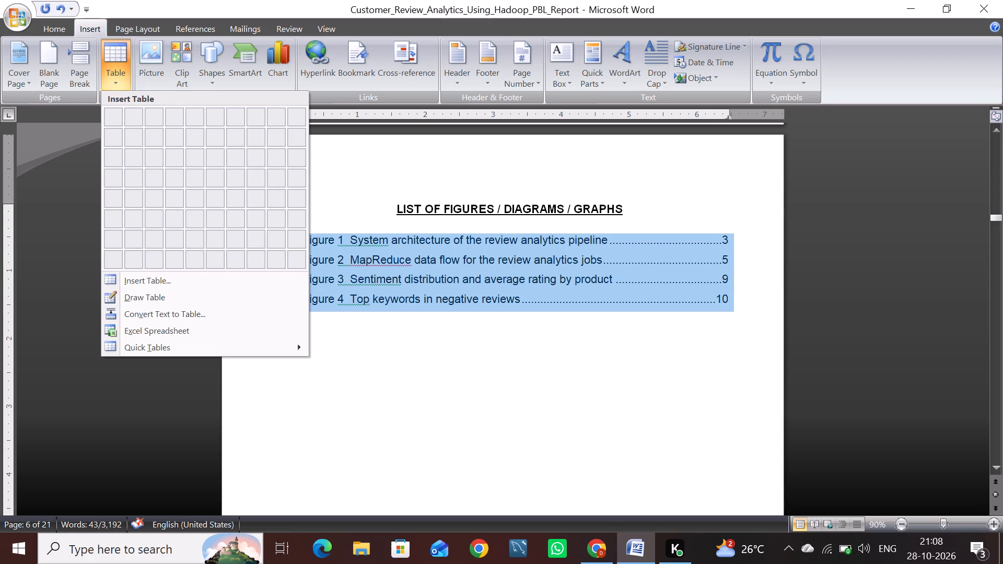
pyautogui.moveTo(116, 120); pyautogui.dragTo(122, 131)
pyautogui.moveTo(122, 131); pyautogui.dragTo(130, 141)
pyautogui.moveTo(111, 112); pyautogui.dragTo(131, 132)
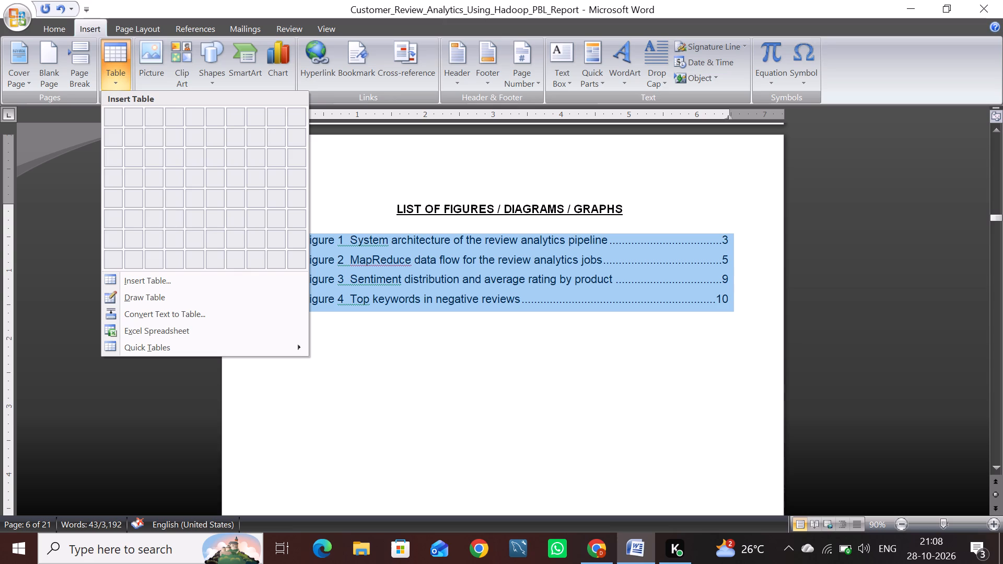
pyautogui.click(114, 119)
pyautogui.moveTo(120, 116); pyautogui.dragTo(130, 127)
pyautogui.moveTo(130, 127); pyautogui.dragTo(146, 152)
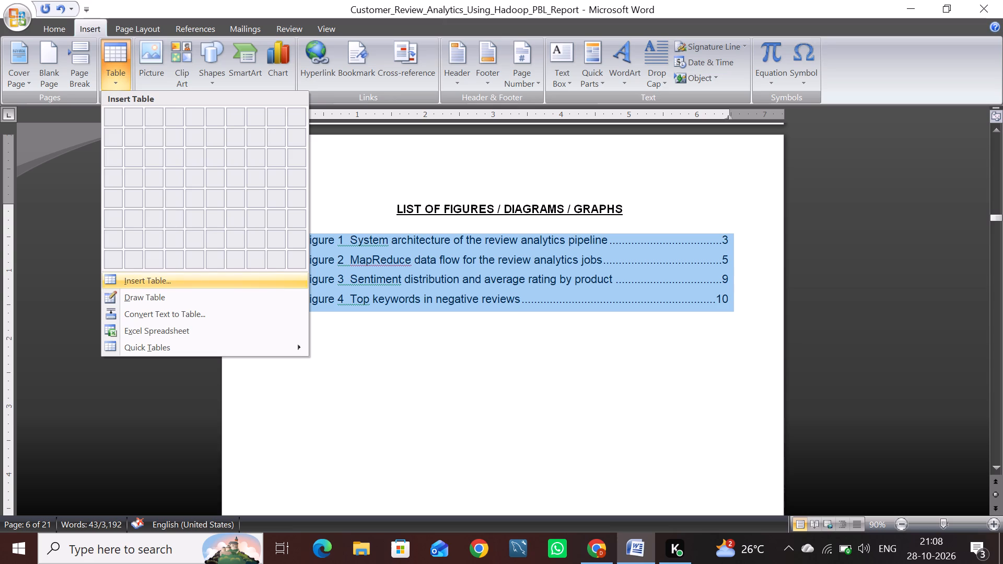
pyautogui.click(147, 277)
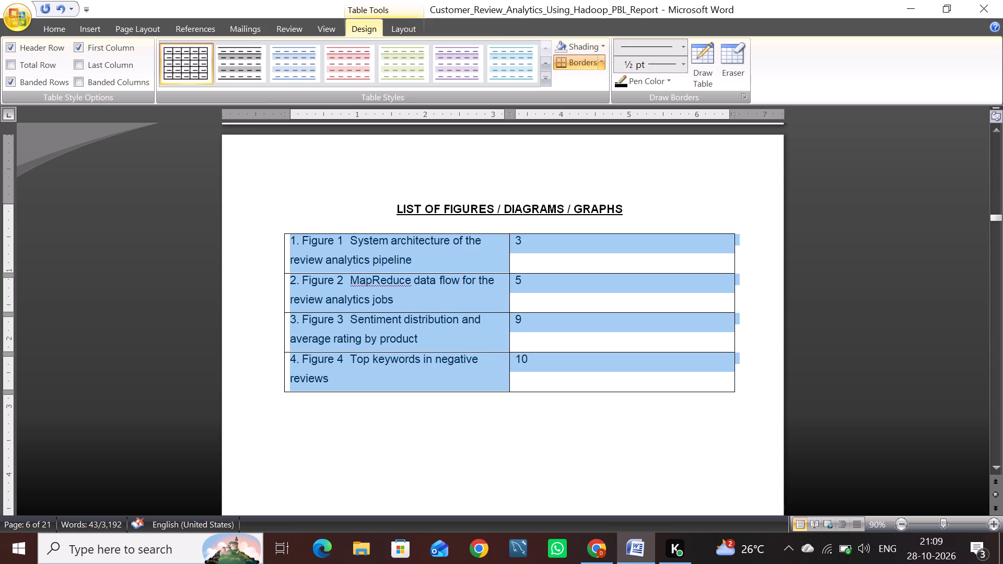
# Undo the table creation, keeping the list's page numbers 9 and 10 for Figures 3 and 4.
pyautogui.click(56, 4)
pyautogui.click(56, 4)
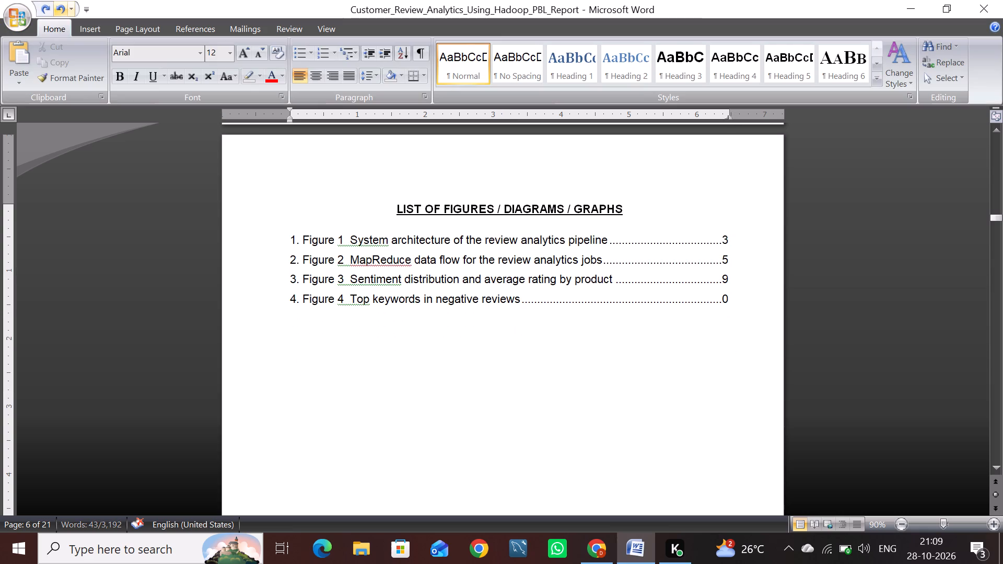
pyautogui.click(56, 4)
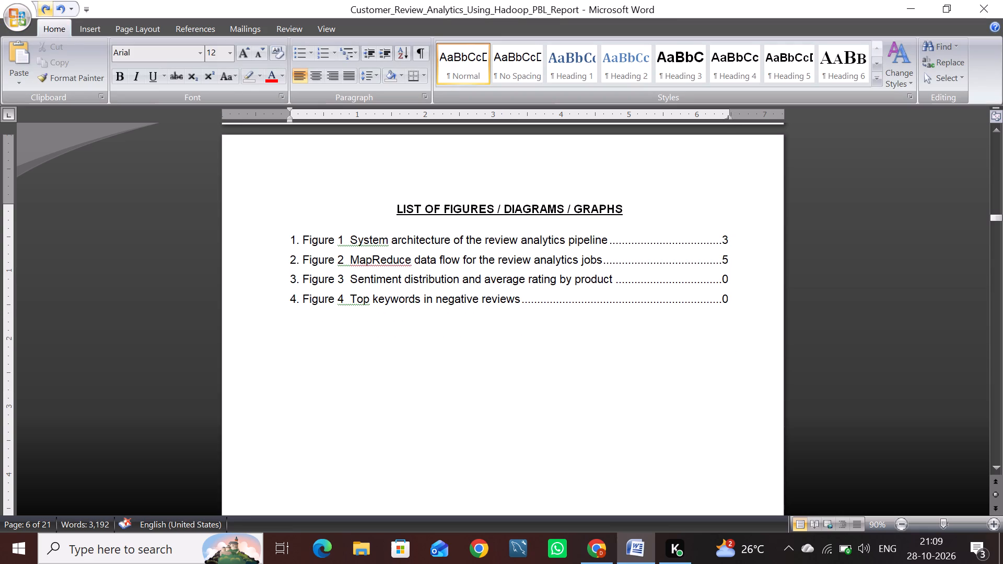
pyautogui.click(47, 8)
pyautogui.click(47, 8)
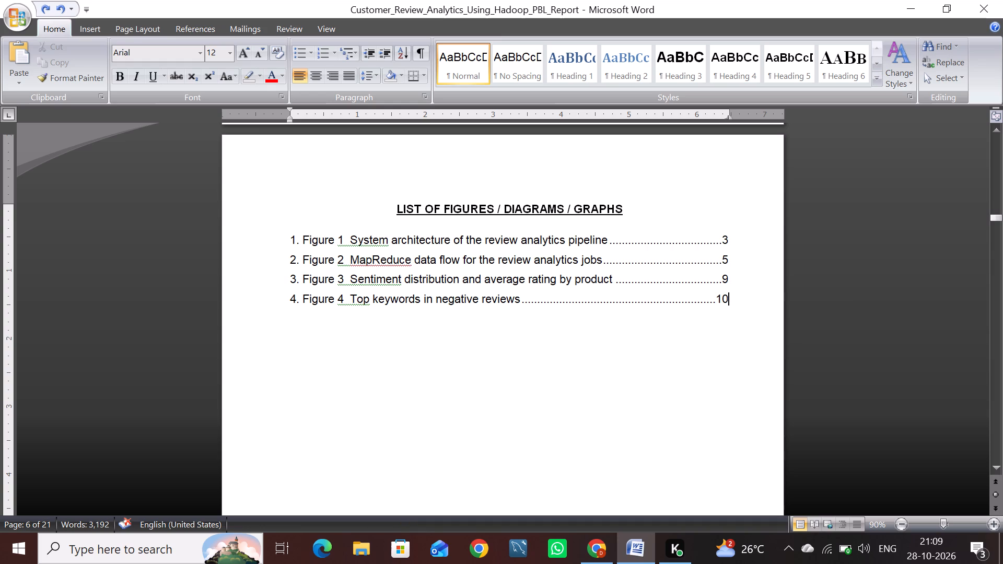
# Convert the four figure list entries to a 2-column table, separating text at tabs and using AutoFit to contents.
pyautogui.moveTo(289, 237); pyautogui.dragTo(318, 255)
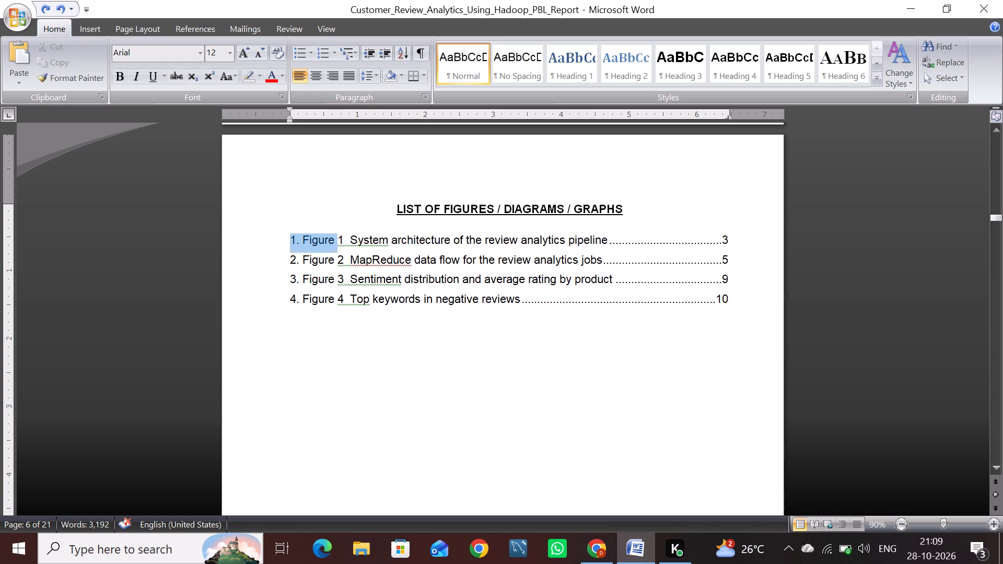
pyautogui.moveTo(318, 255); pyautogui.dragTo(756, 326)
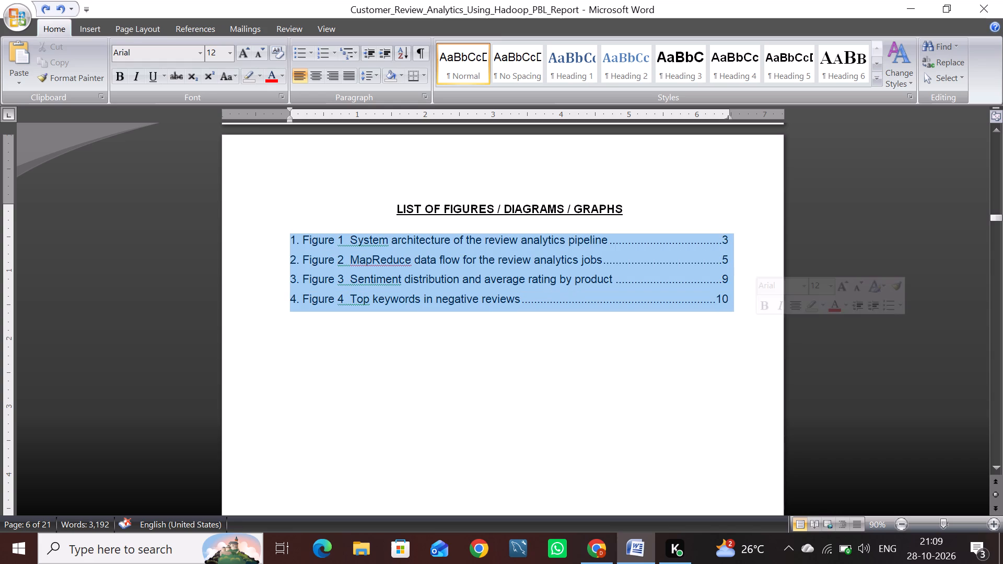
pyautogui.click(83, 28)
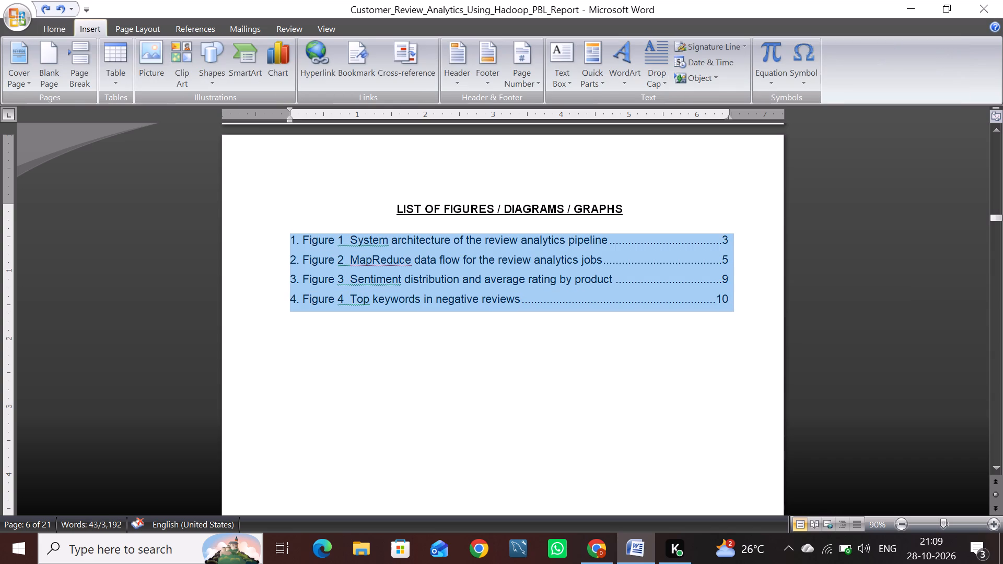
pyautogui.click(114, 80)
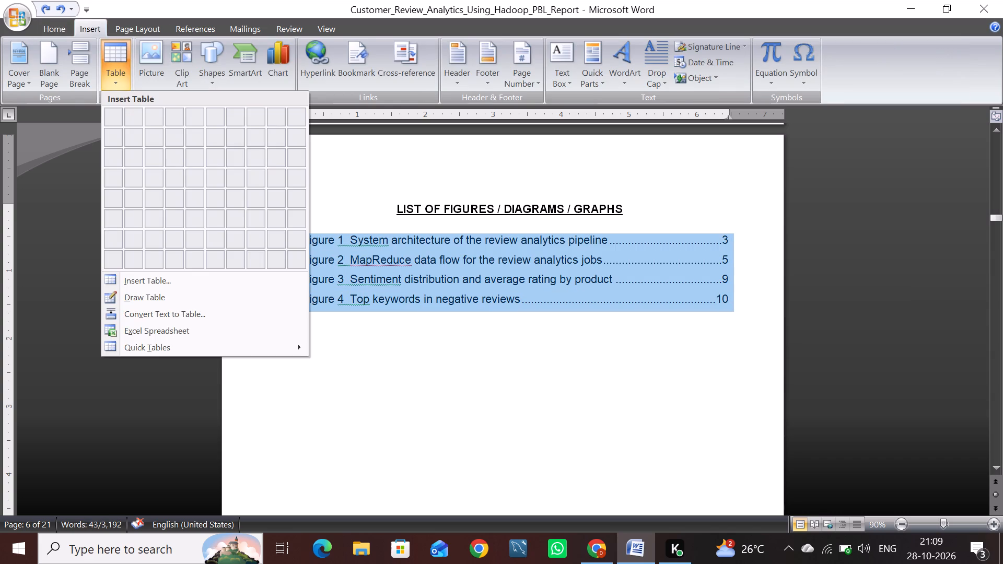
pyautogui.click(158, 313)
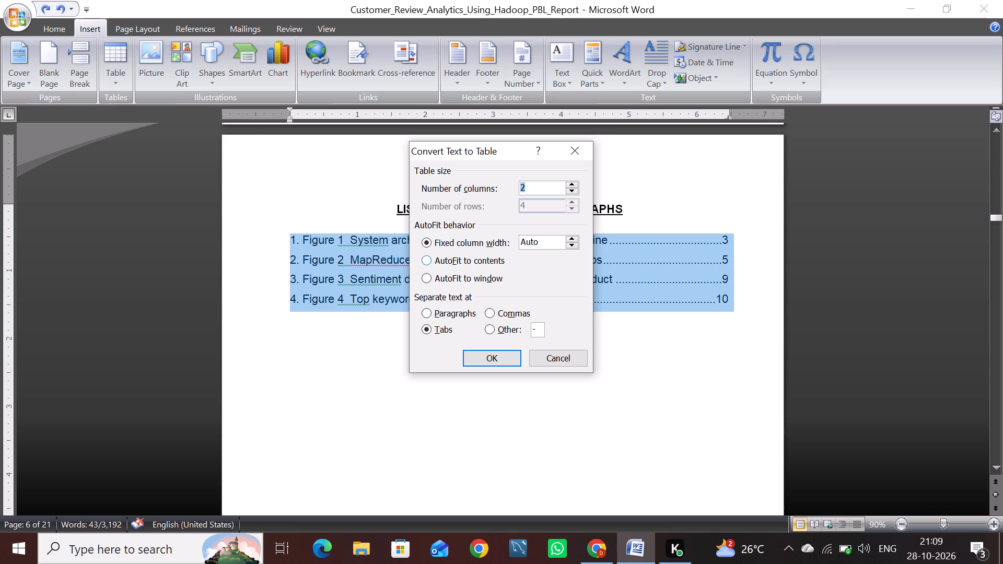
pyautogui.click(431, 259)
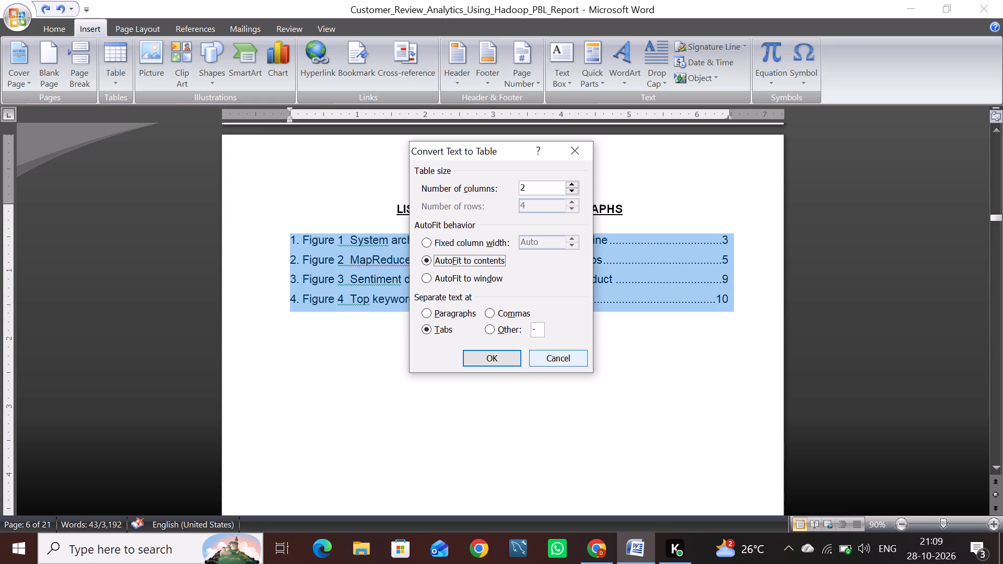
pyautogui.click(501, 353)
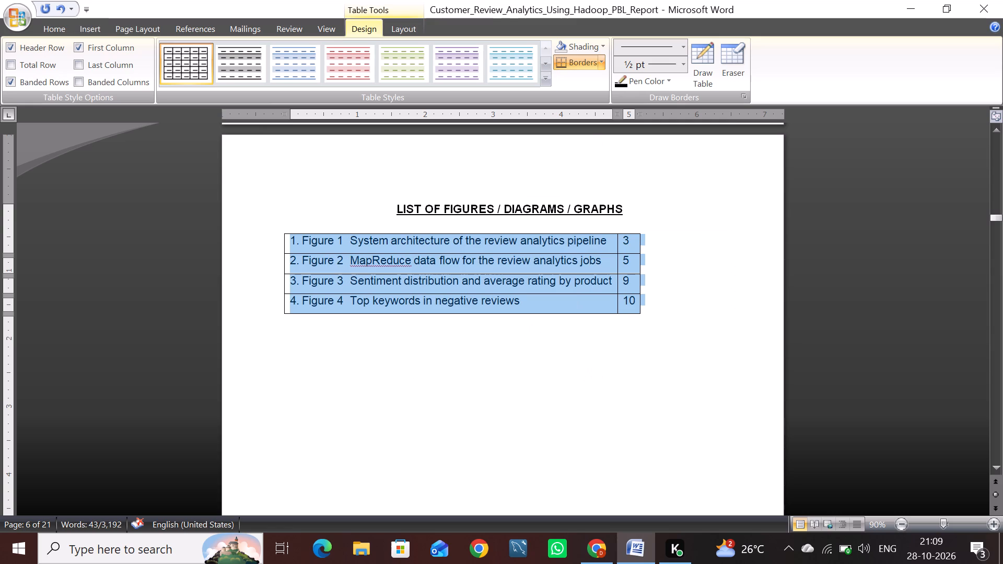
pyautogui.click(520, 353)
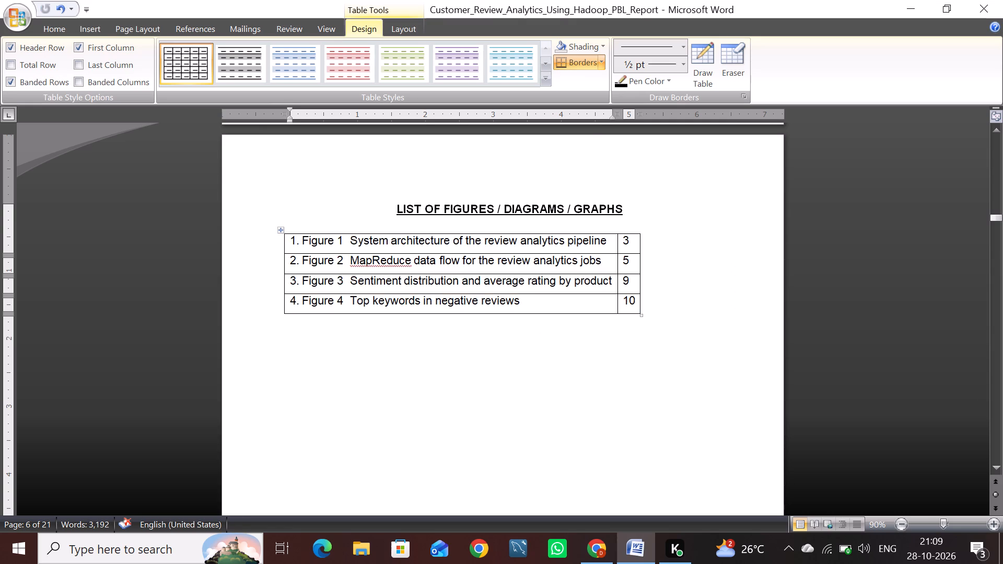
# Move the figures table to the right by about 0.8 inch, roughly under the List of Figures / Diagrams / Graphs heading.
pyautogui.moveTo(281, 230); pyautogui.dragTo(294, 229)
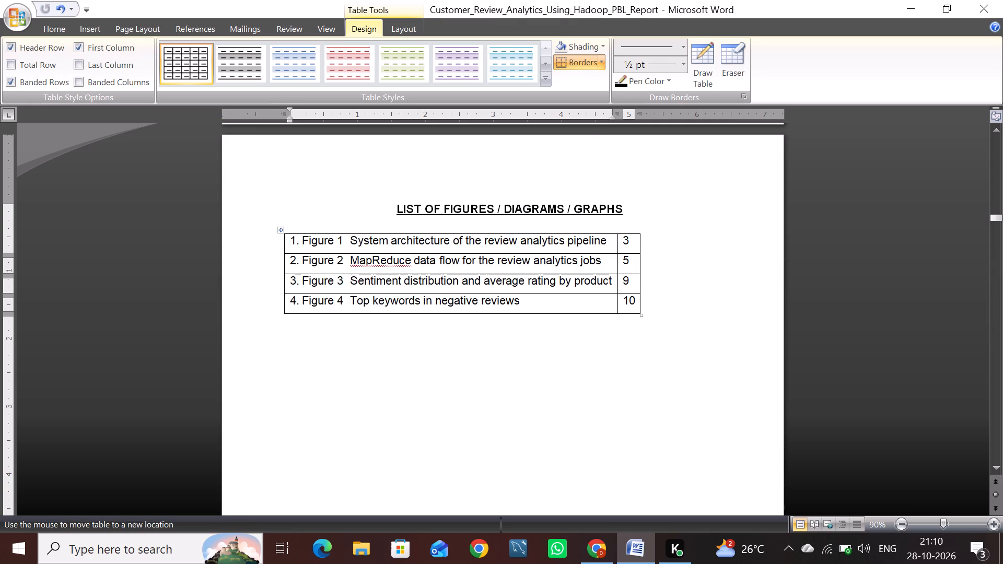
pyautogui.moveTo(294, 229); pyautogui.dragTo(319, 229)
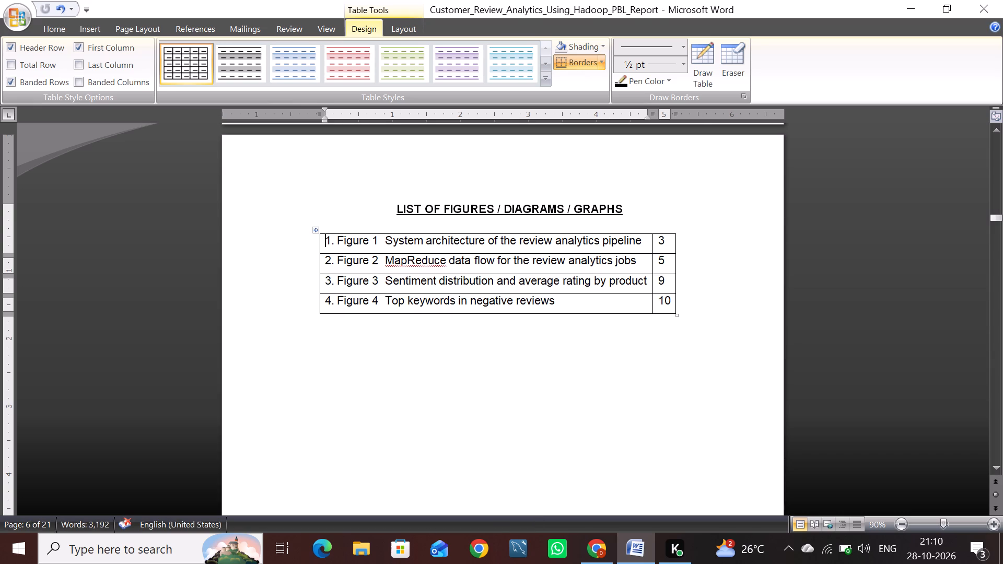
pyautogui.moveTo(316, 232); pyautogui.dragTo(340, 233)
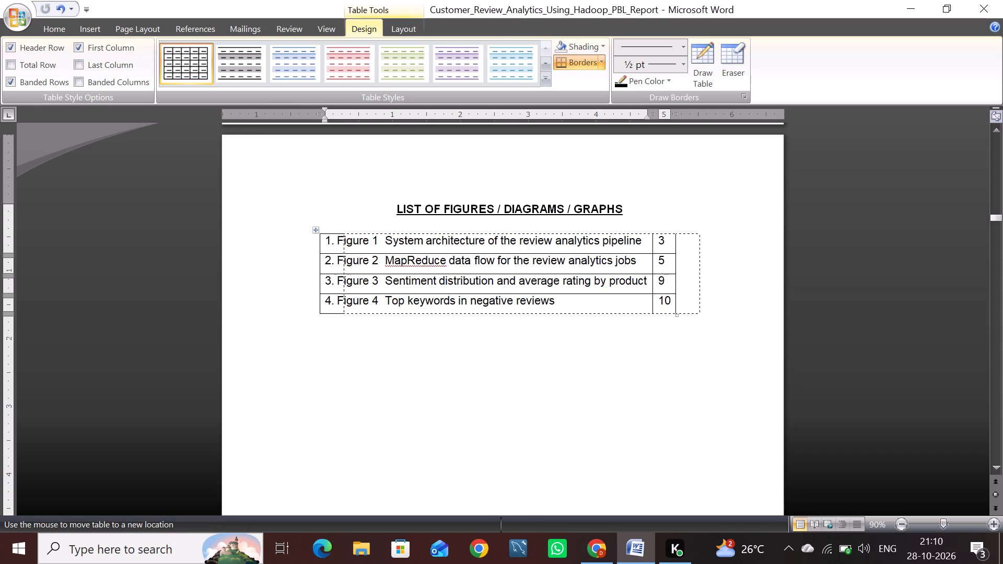
pyautogui.moveTo(340, 233); pyautogui.dragTo(340, 233)
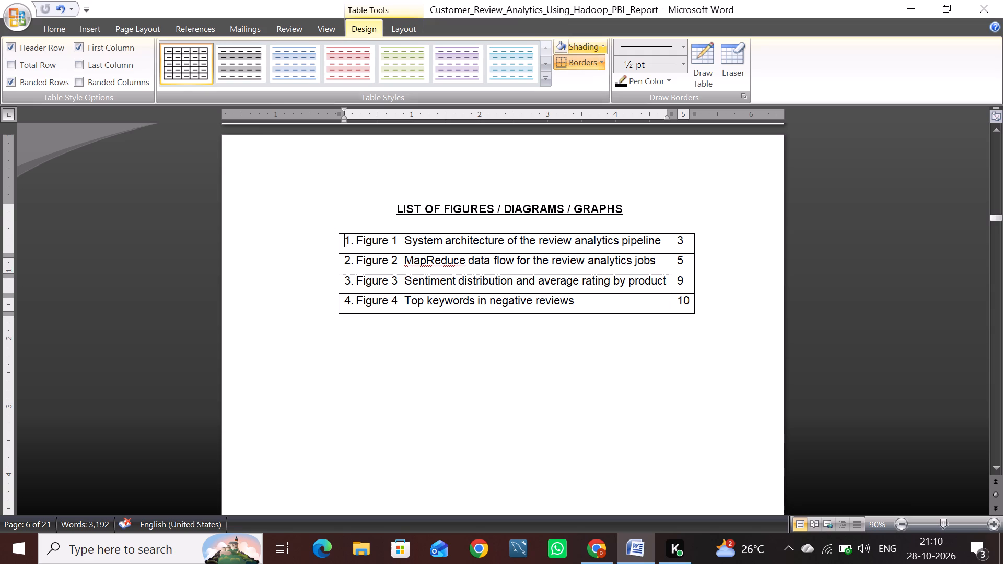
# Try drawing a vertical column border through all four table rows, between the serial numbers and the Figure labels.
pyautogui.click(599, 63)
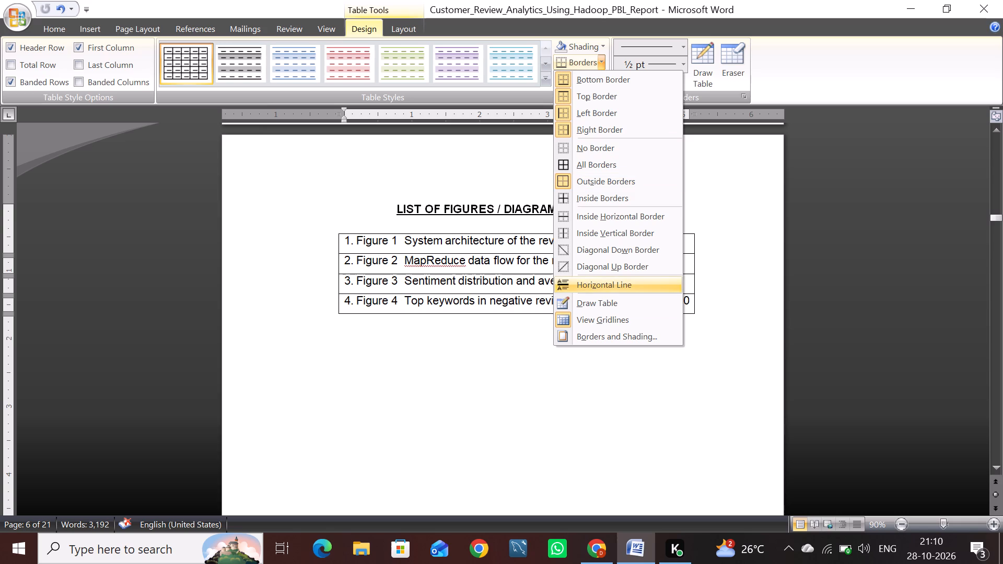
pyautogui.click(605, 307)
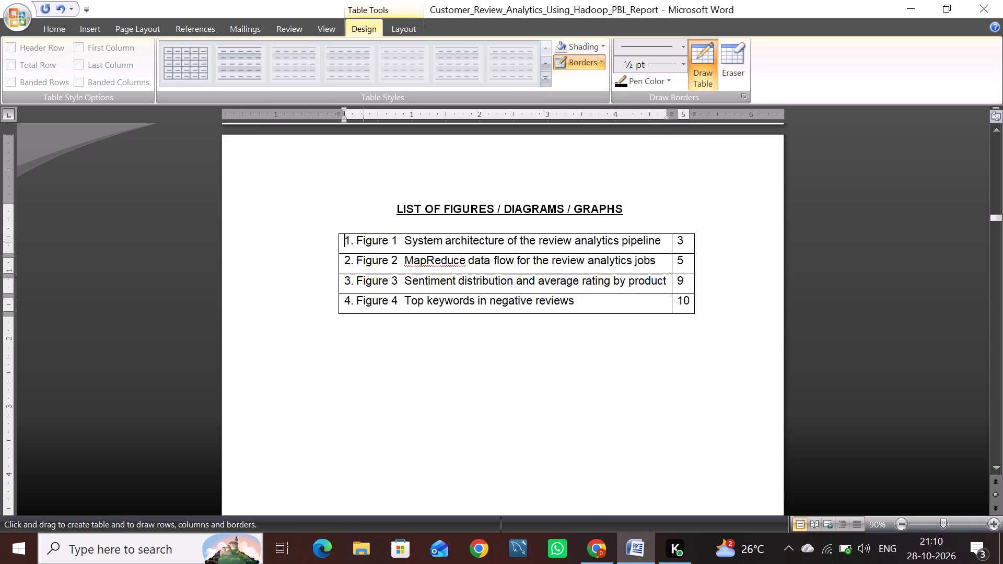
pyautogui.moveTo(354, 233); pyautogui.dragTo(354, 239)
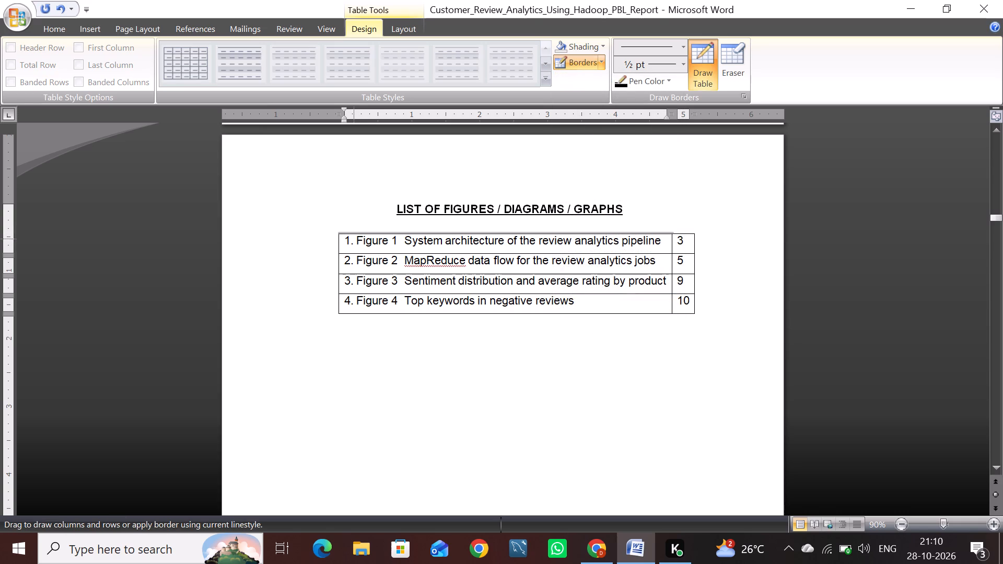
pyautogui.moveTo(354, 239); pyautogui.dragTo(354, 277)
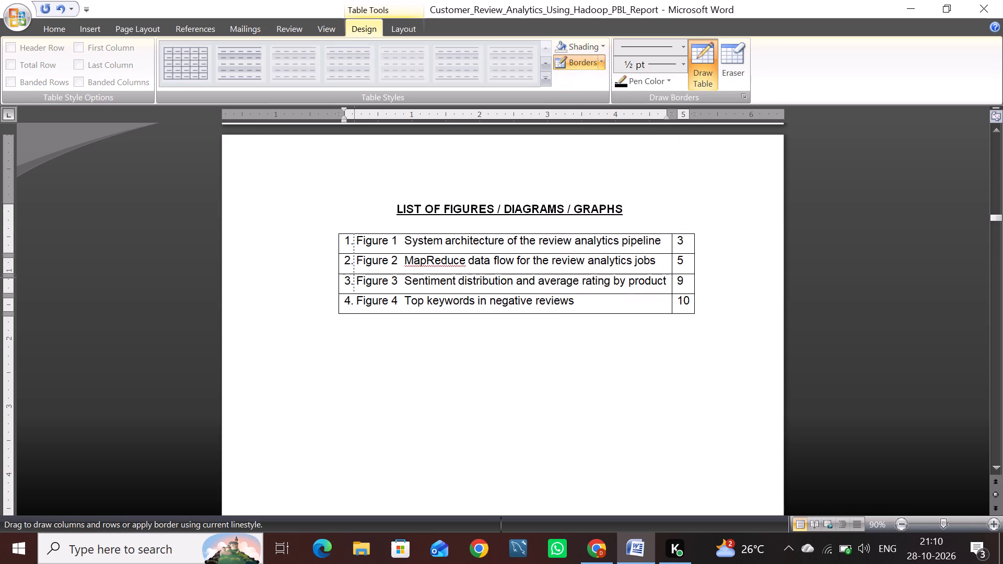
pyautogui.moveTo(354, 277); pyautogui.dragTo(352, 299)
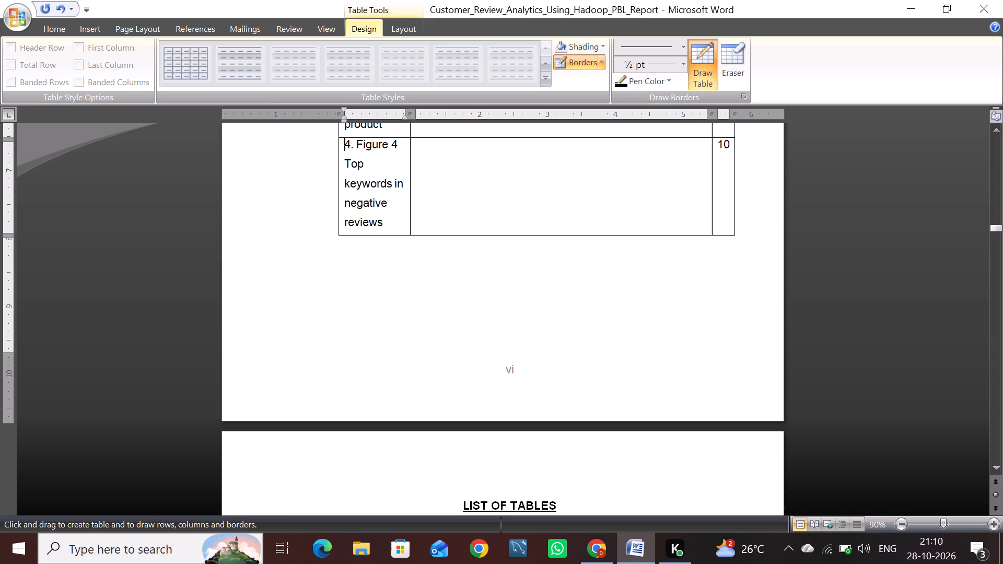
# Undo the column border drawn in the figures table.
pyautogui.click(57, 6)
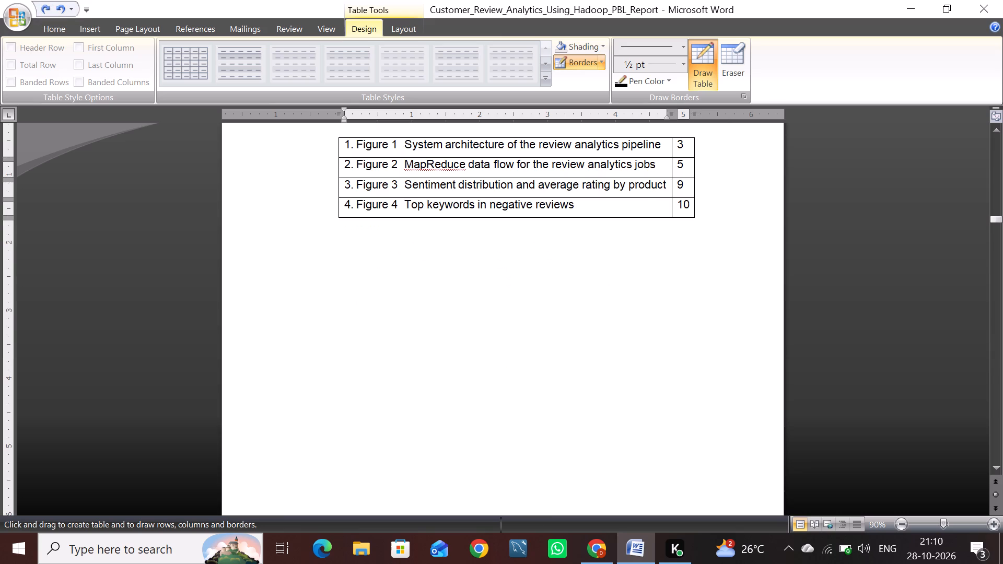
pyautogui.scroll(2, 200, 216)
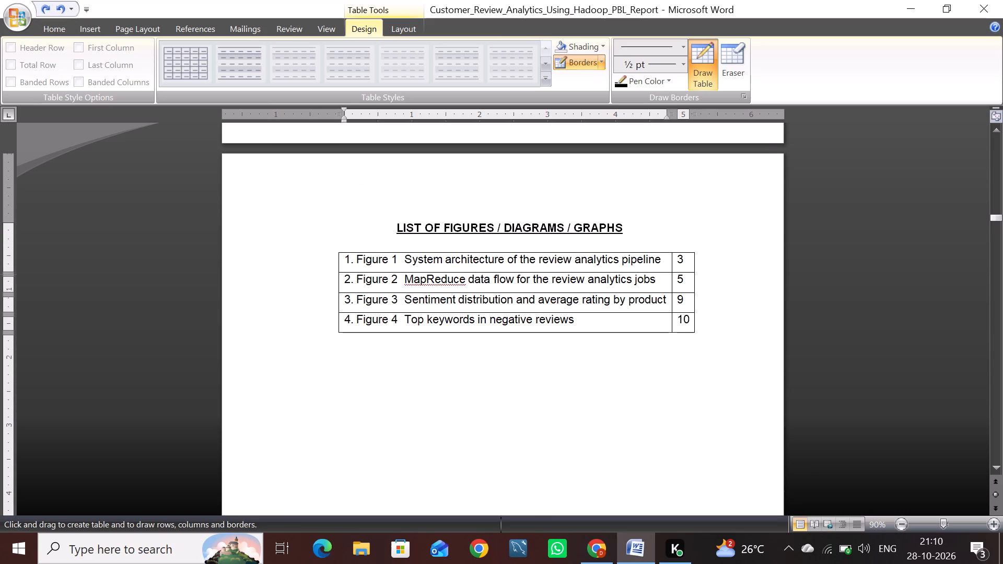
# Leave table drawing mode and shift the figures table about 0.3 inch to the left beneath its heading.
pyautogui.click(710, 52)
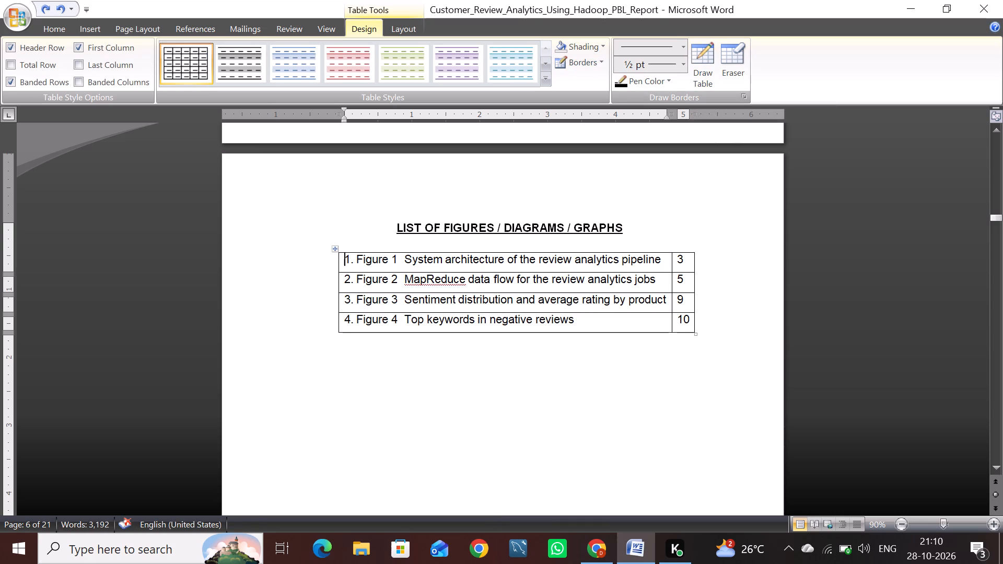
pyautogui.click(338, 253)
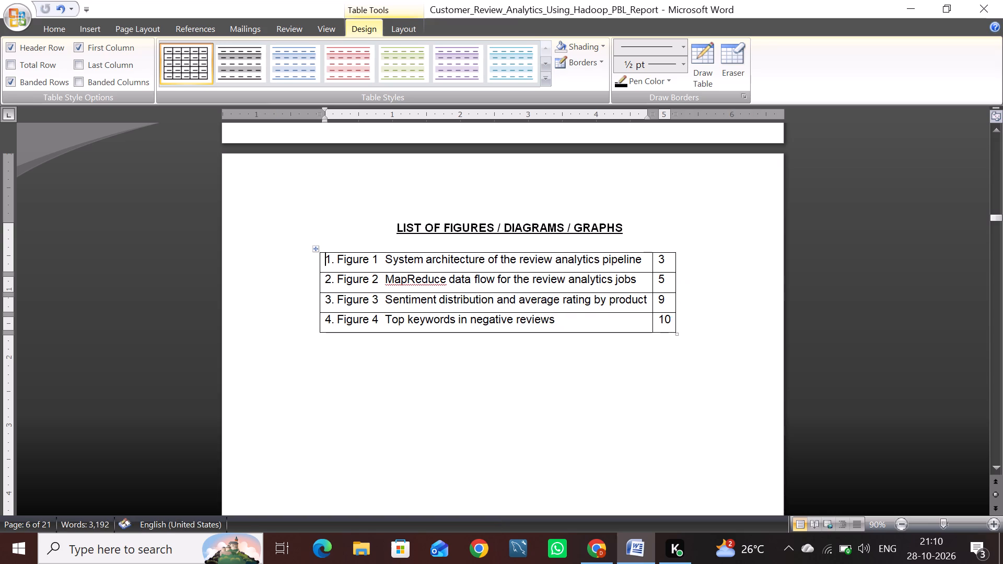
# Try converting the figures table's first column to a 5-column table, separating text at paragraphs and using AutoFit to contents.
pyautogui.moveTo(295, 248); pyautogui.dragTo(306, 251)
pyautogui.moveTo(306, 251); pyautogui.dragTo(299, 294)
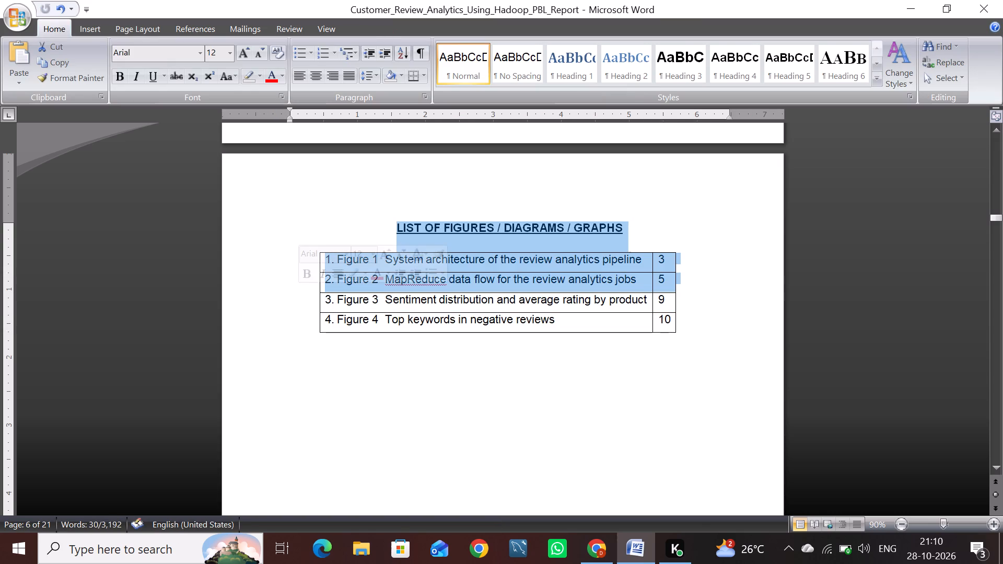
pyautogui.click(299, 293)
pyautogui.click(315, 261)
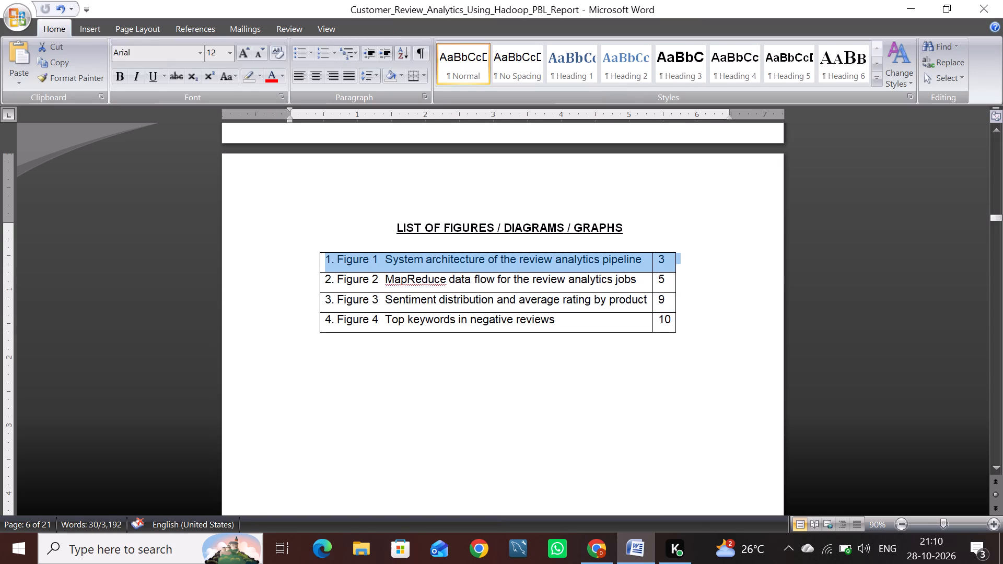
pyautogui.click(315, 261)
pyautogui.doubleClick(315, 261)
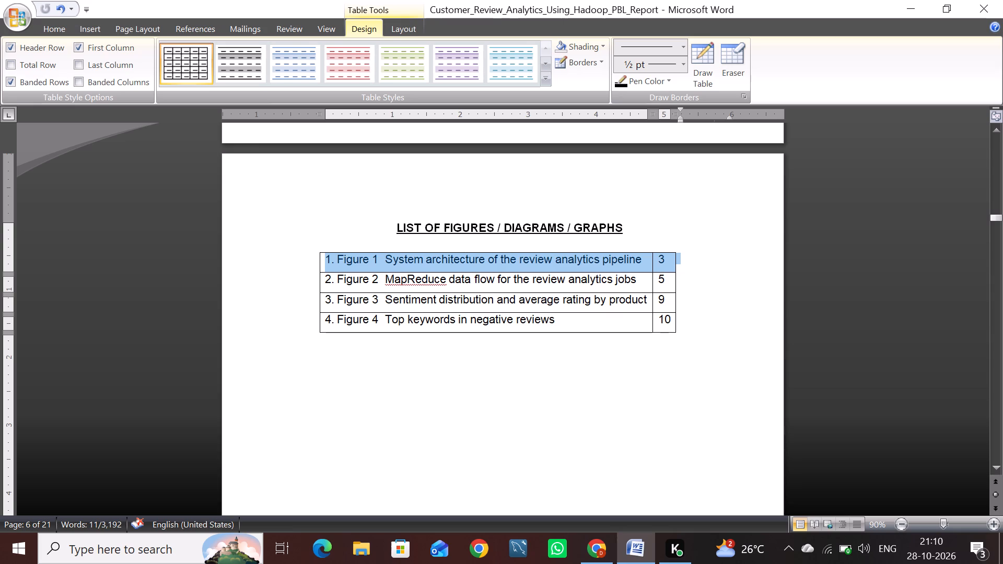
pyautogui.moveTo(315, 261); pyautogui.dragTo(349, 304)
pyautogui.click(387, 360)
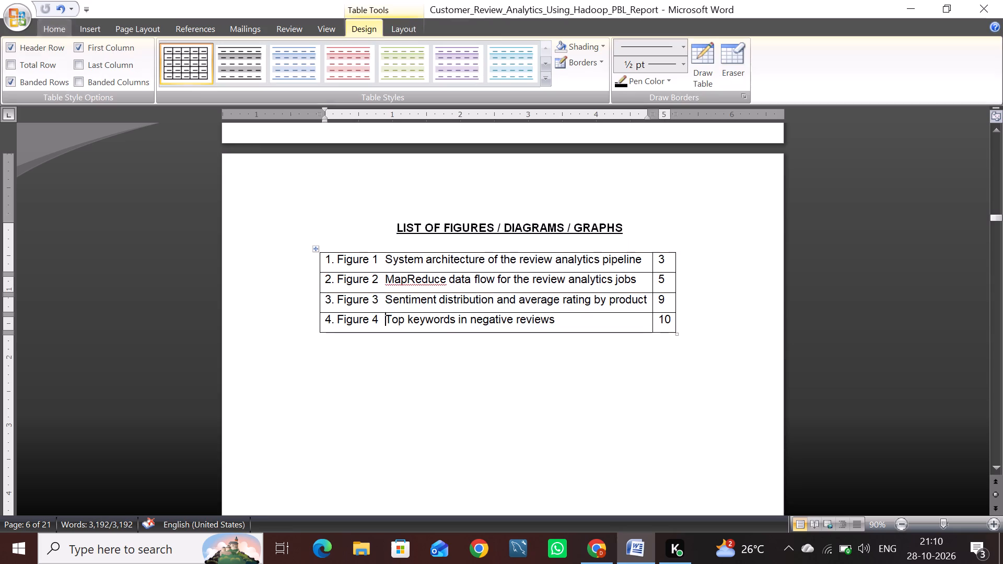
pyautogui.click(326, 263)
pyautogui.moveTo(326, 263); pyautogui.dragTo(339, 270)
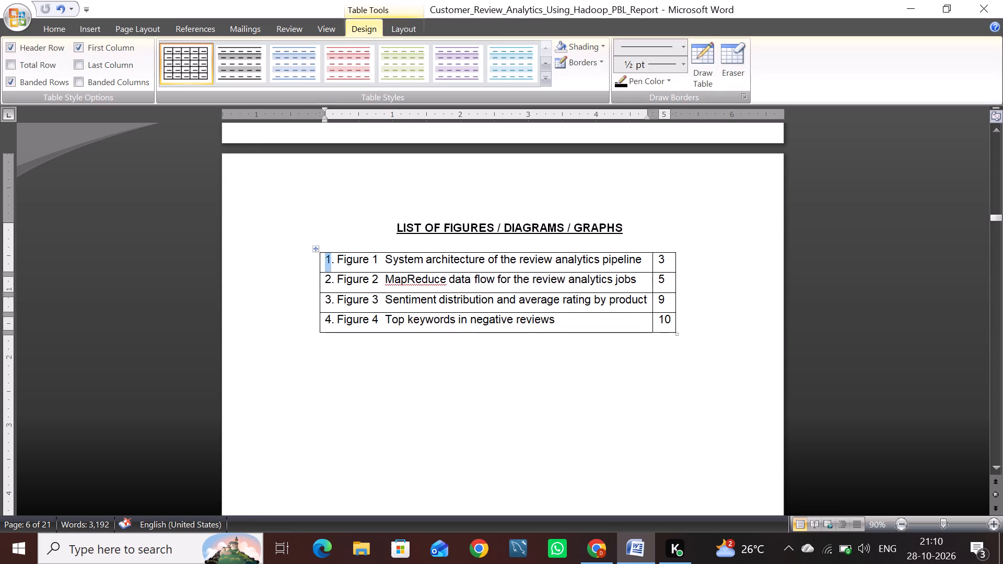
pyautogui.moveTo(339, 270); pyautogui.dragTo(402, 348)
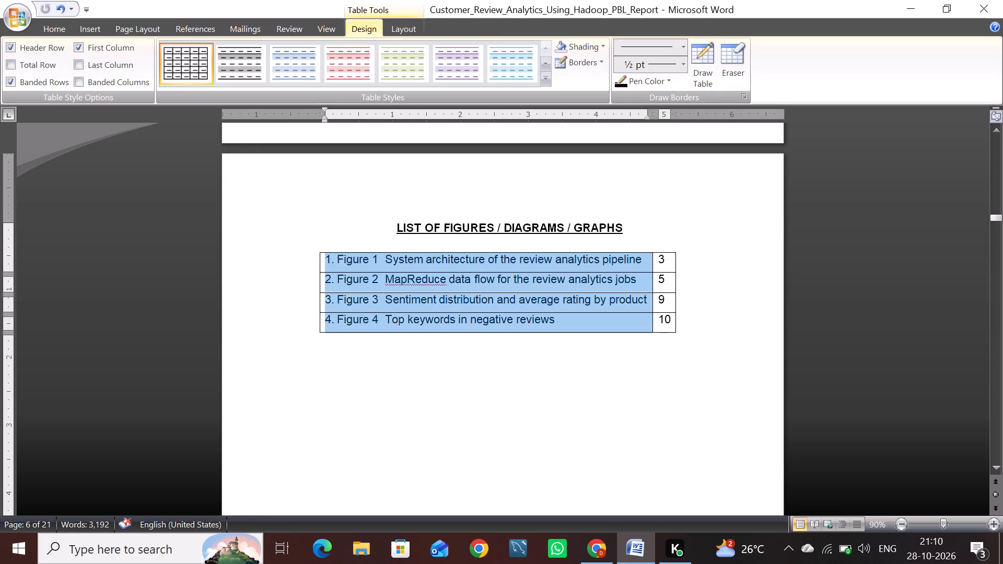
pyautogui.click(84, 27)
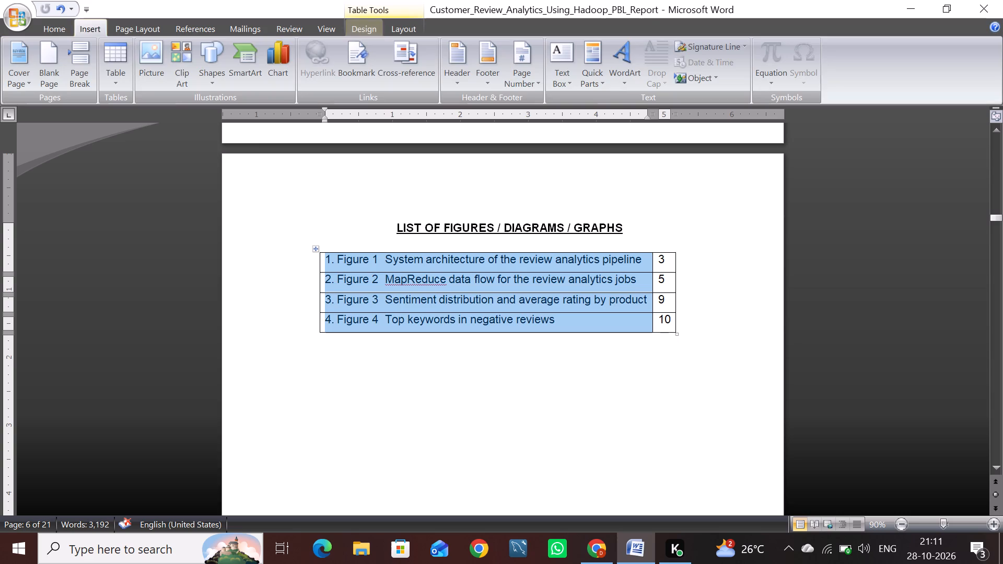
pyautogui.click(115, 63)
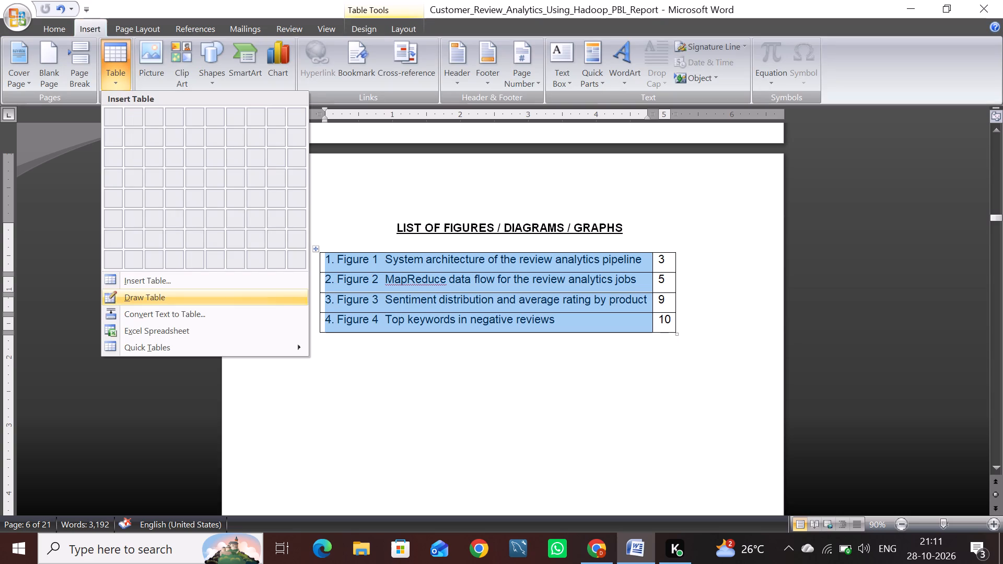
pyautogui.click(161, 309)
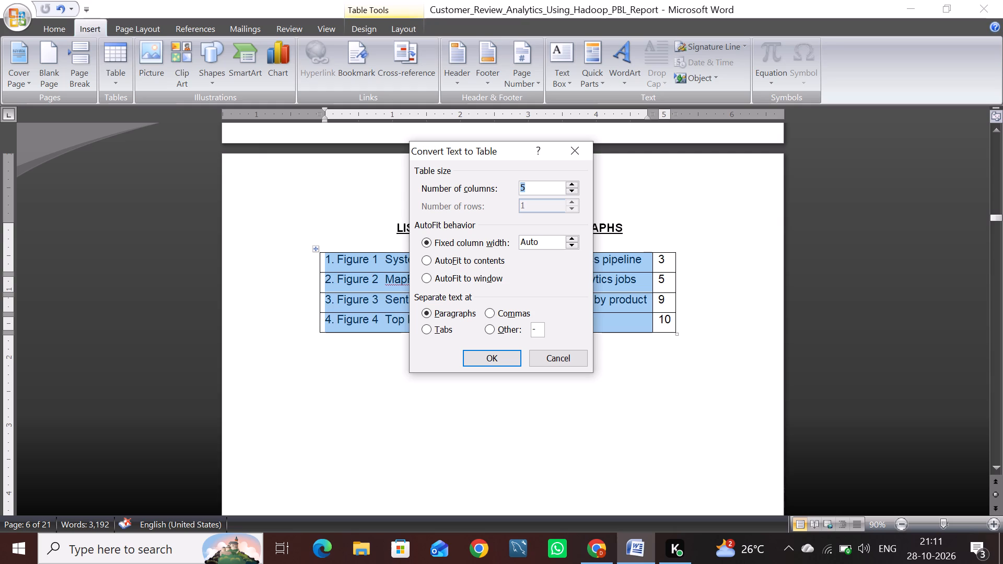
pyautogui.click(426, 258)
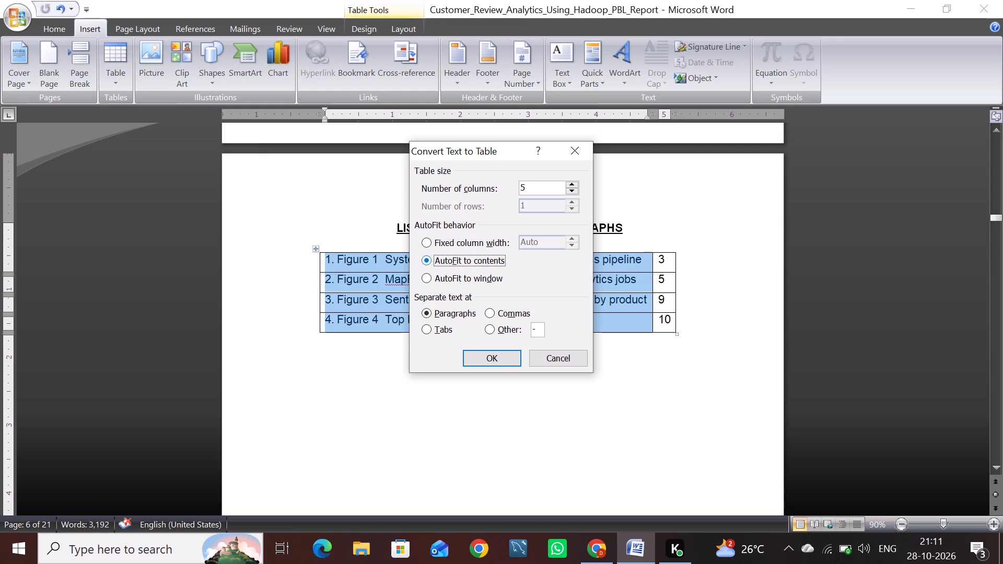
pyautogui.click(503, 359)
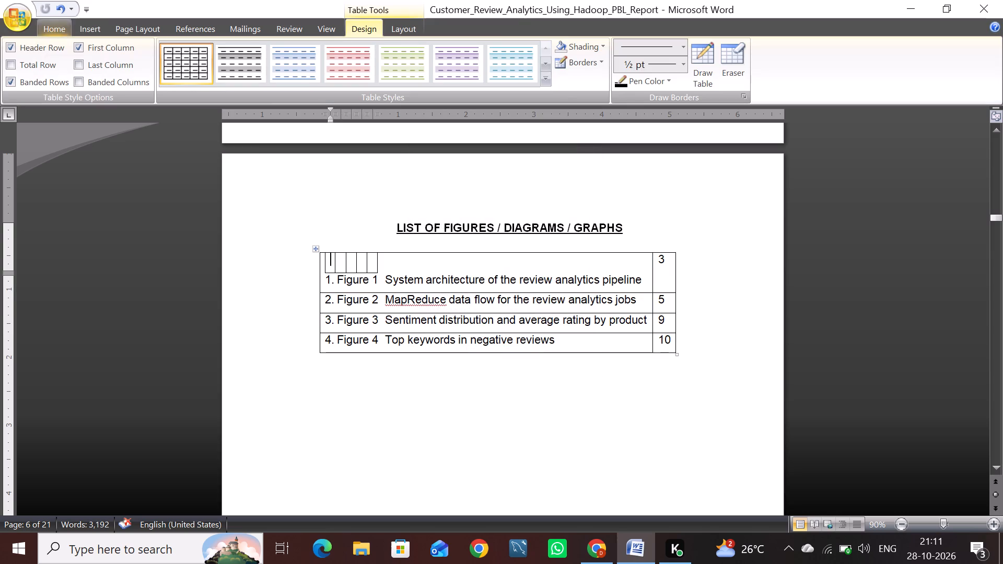
# Undo the table changes back to the plain dotted figure list, keeping 10 as Figure 4's page number.
pyautogui.click(55, 6)
pyautogui.click(55, 6)
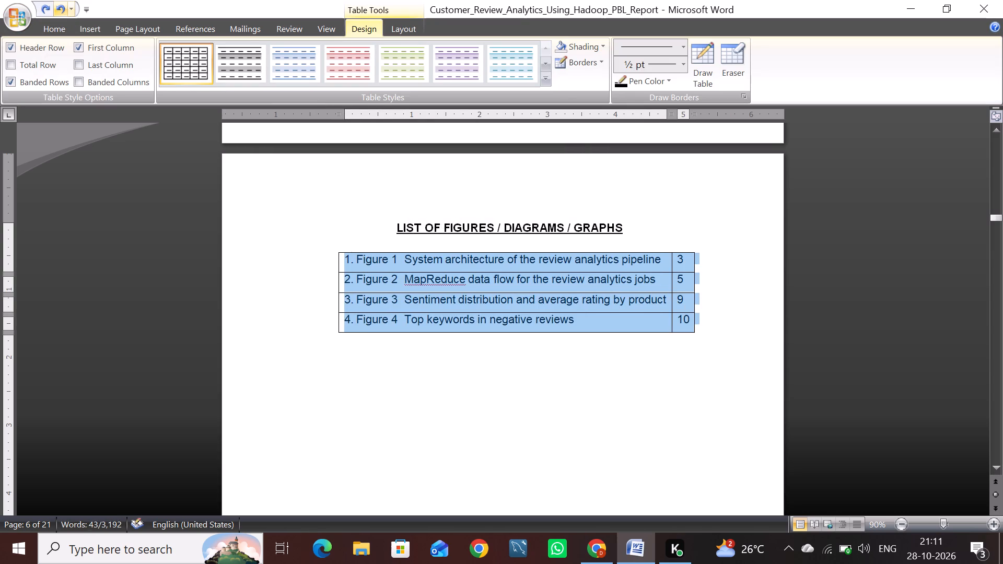
pyautogui.click(55, 6)
pyautogui.click(55, 6)
pyautogui.click(55, 6)
pyautogui.click(55, 6)
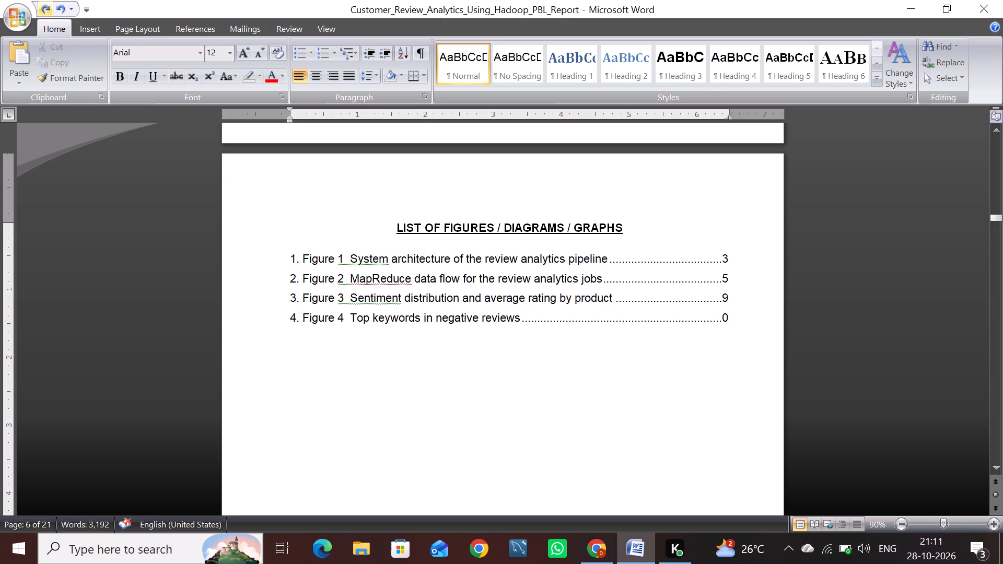
pyautogui.click(48, 5)
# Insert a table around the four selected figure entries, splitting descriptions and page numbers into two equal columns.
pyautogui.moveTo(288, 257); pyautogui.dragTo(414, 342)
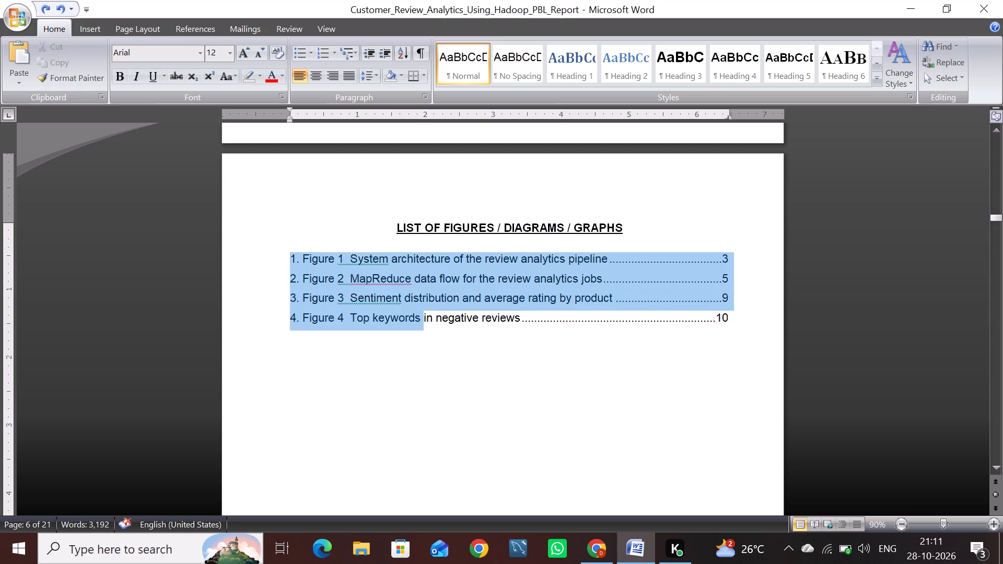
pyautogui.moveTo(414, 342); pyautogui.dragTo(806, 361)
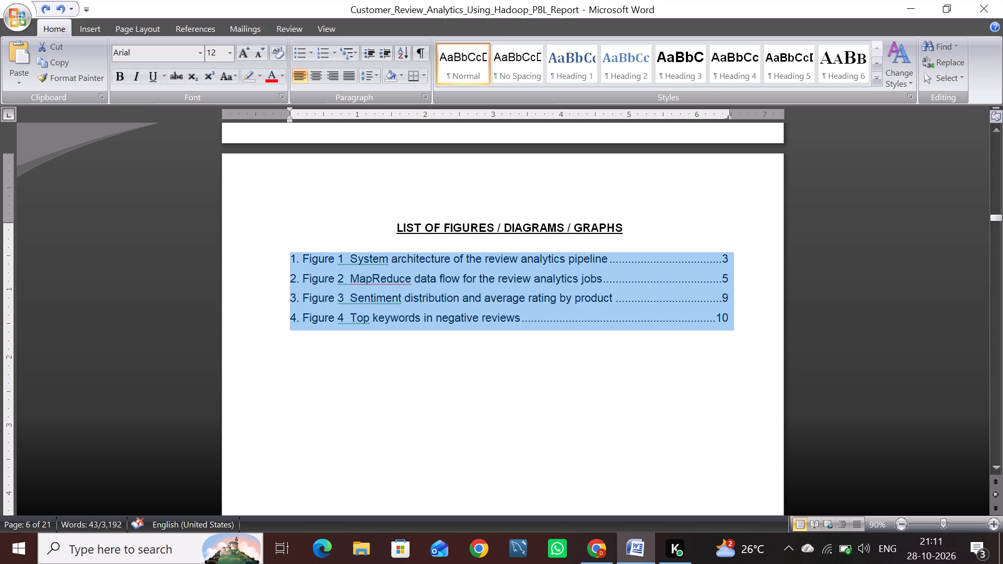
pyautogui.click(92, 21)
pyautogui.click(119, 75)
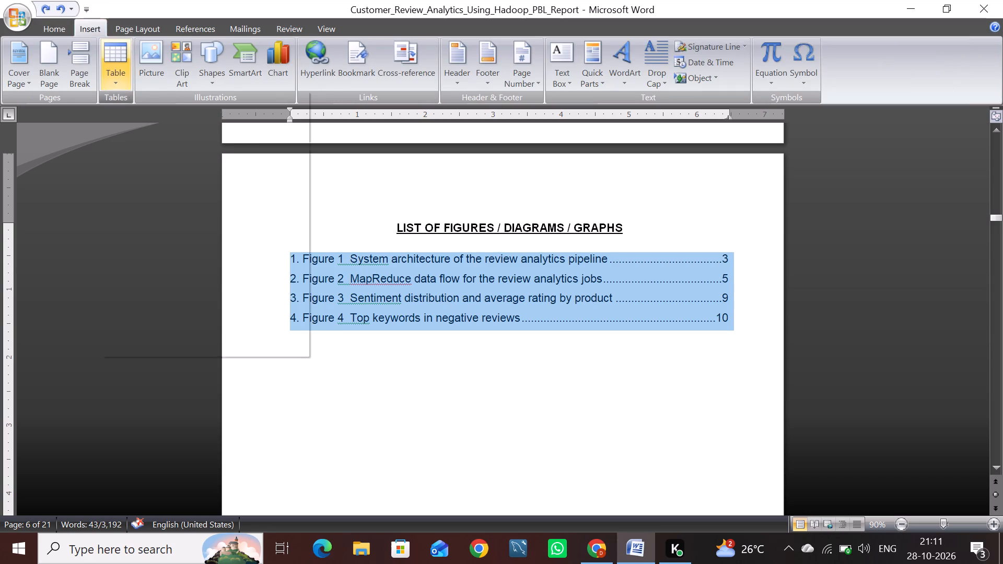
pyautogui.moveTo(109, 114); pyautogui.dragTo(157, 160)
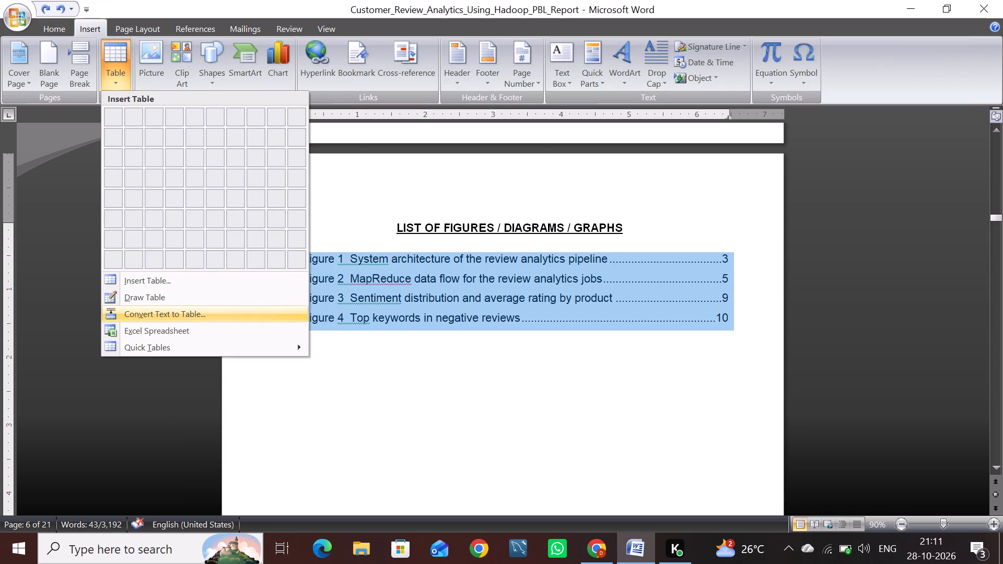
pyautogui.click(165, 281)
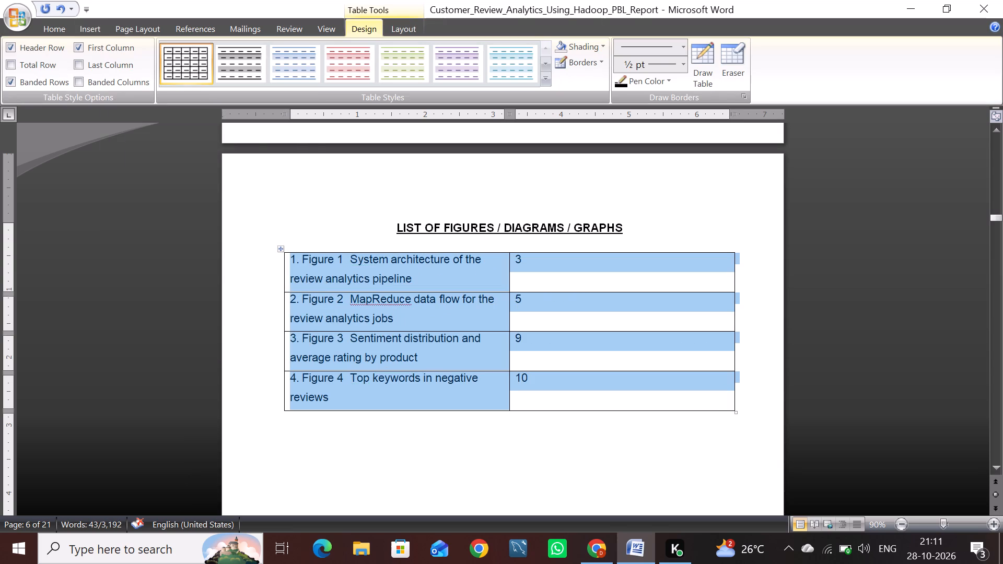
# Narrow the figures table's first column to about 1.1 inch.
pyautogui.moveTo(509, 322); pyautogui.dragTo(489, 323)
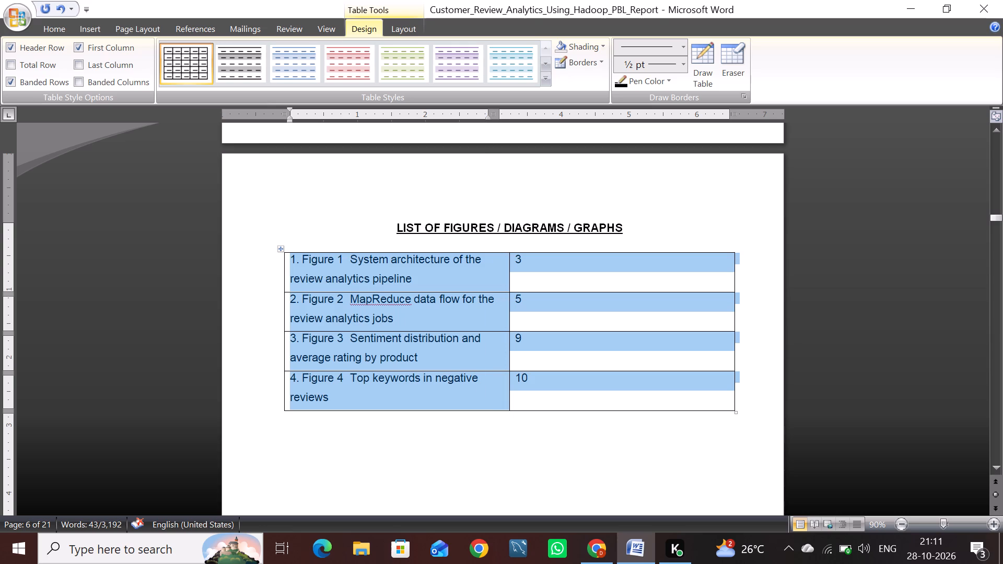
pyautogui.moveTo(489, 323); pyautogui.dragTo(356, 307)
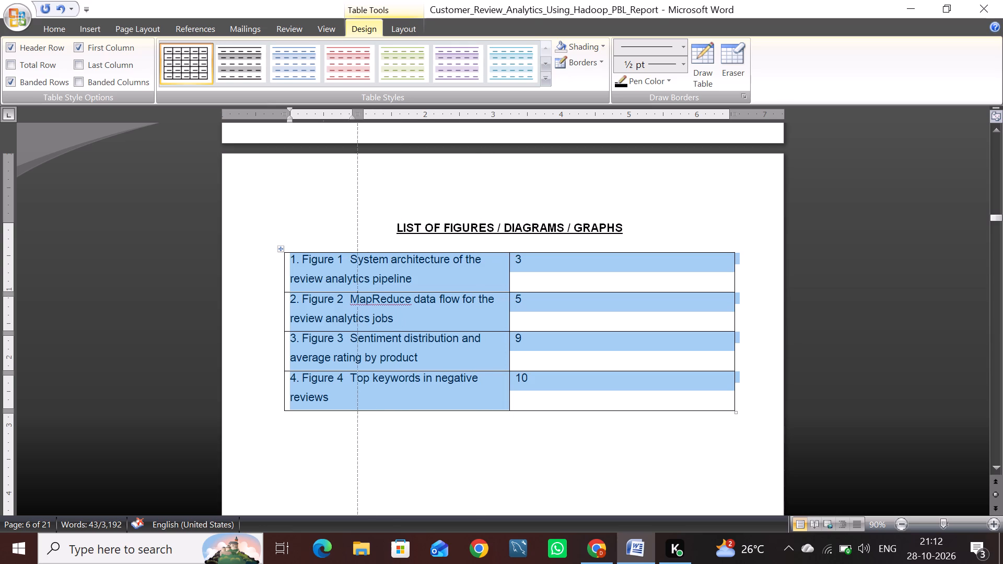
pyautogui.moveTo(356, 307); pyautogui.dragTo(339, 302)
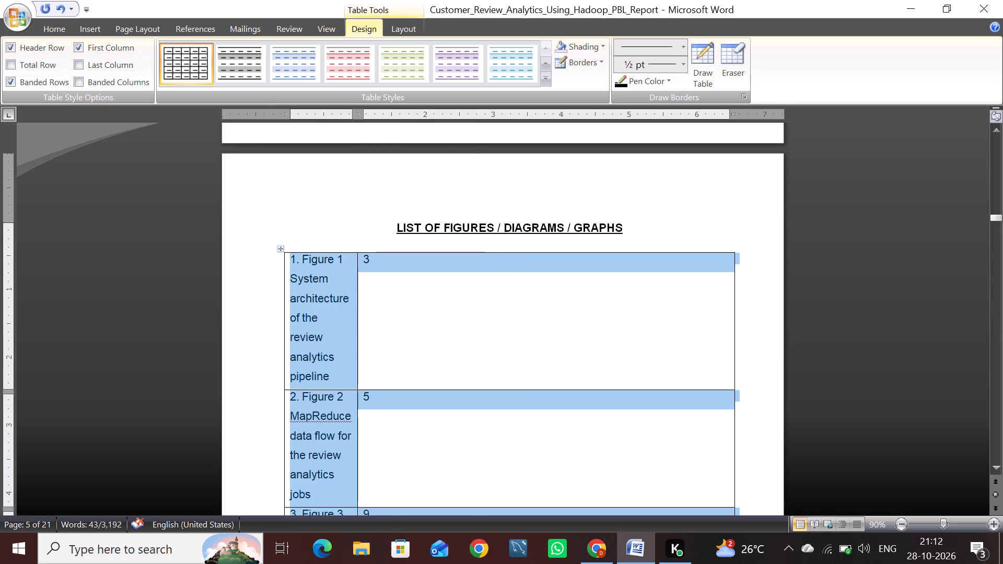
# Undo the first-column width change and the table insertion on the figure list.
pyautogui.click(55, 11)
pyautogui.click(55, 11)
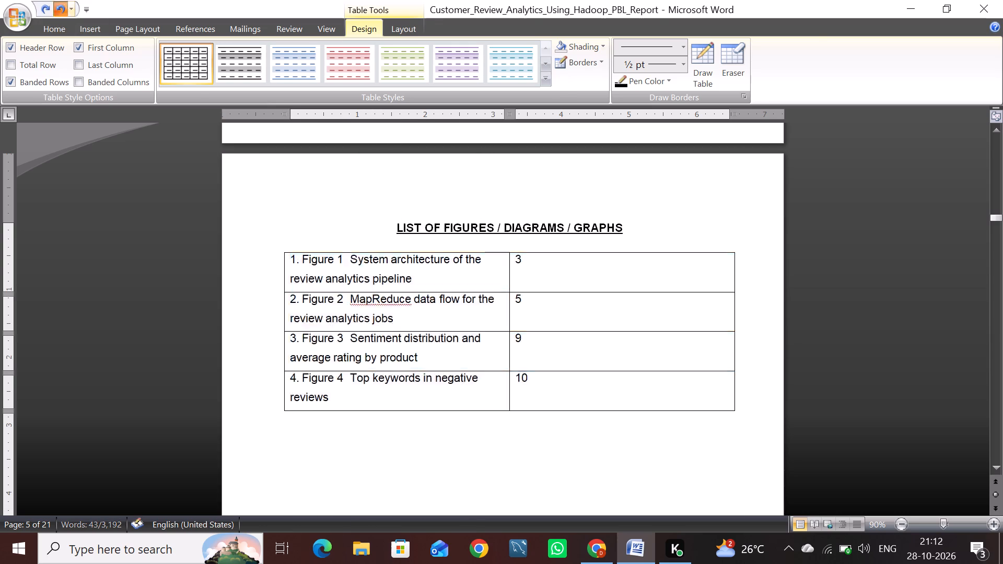
# Open the Convert Text to Table settings for the four selected figure entries.
pyautogui.click(94, 31)
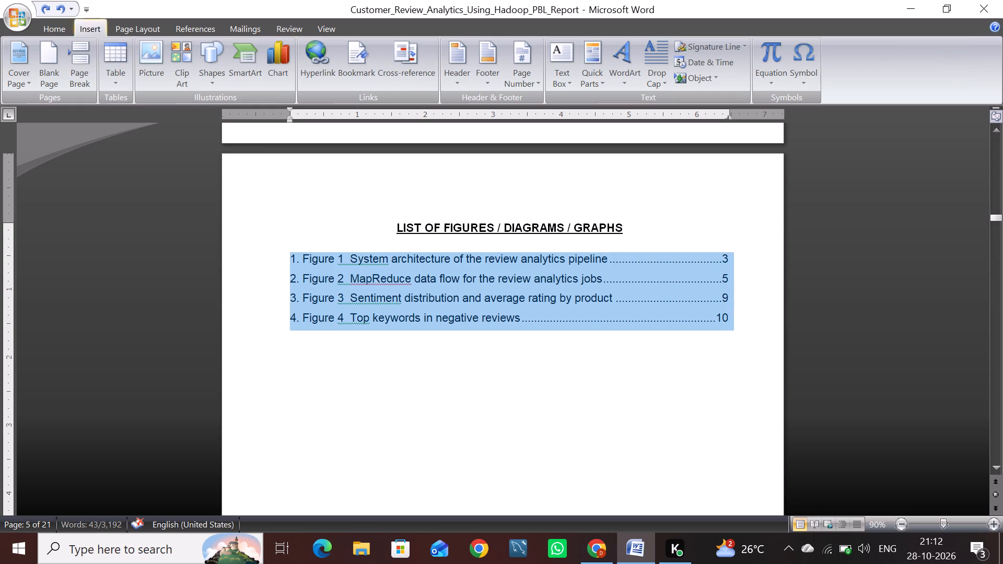
pyautogui.click(114, 88)
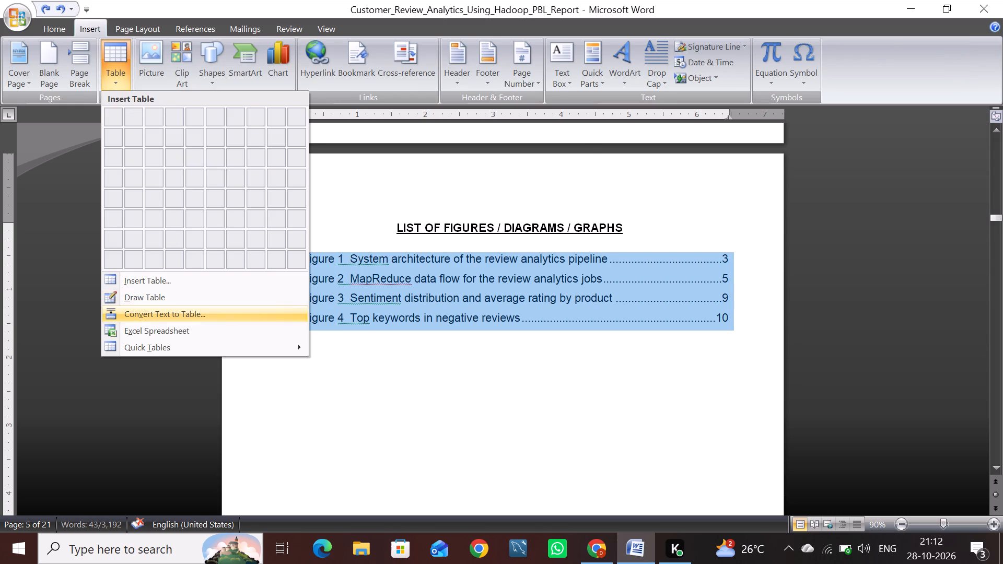
pyautogui.click(162, 310)
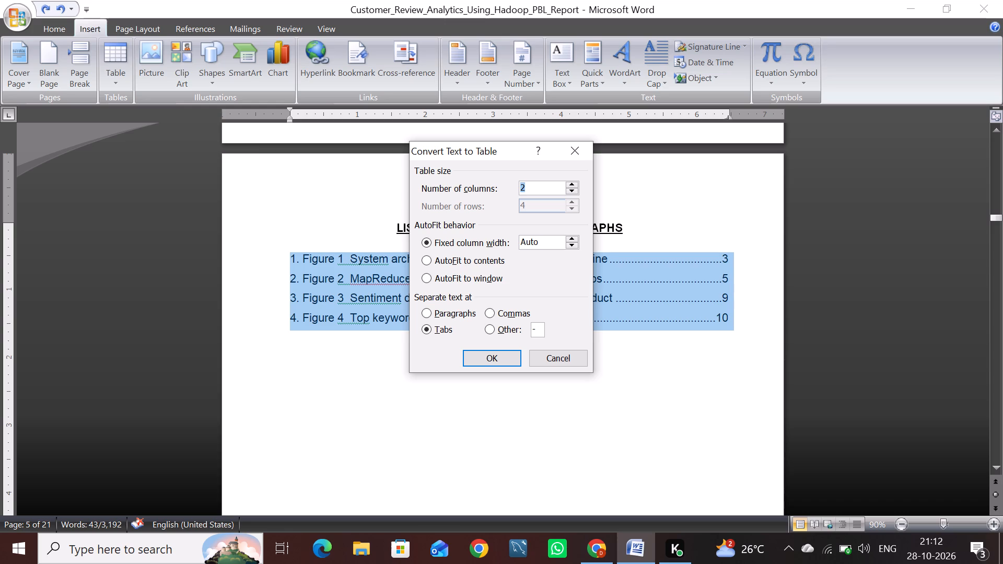
# Switch to Chrome and search Google Images for "rows and columns" in a new tab, narrowing the images to Table.
pyautogui.click(598, 549)
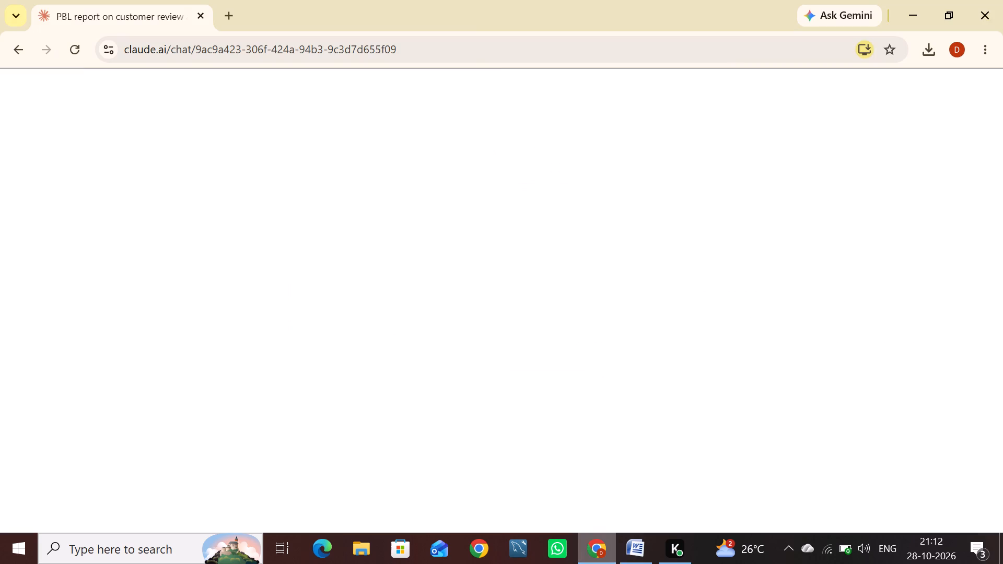
pyautogui.click(228, 16)
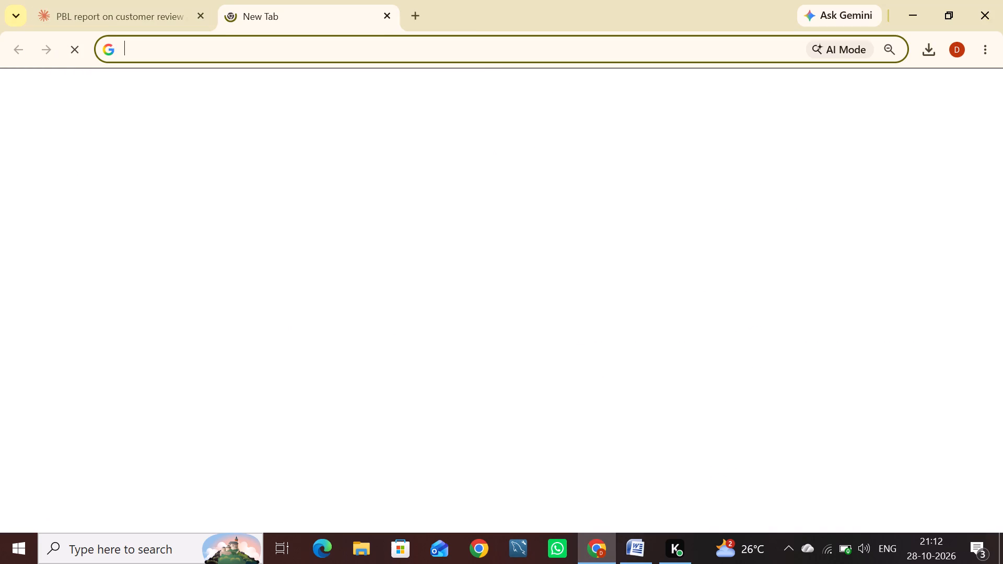
pyautogui.write('ro')
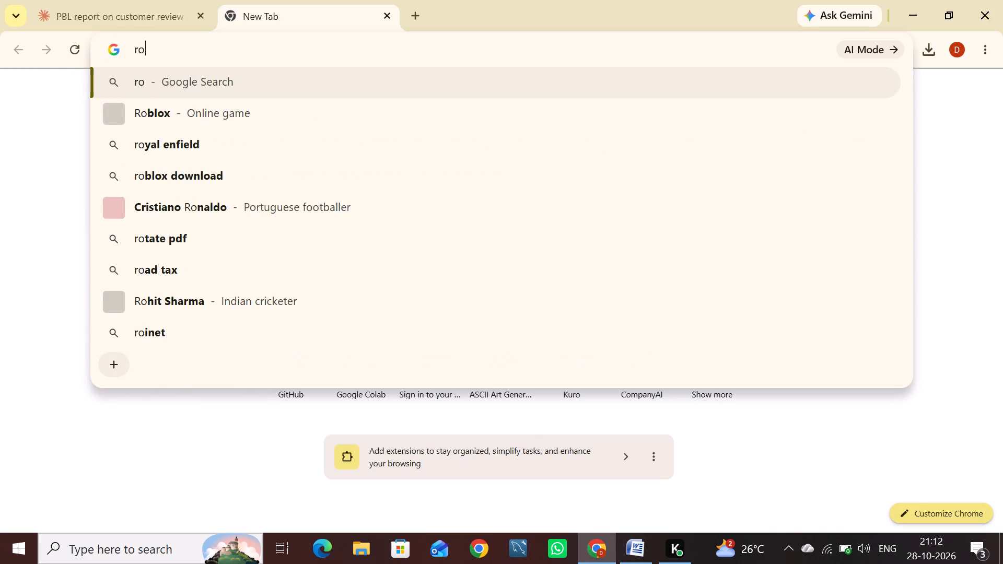
pyautogui.write('s')
pyautogui.press('space')
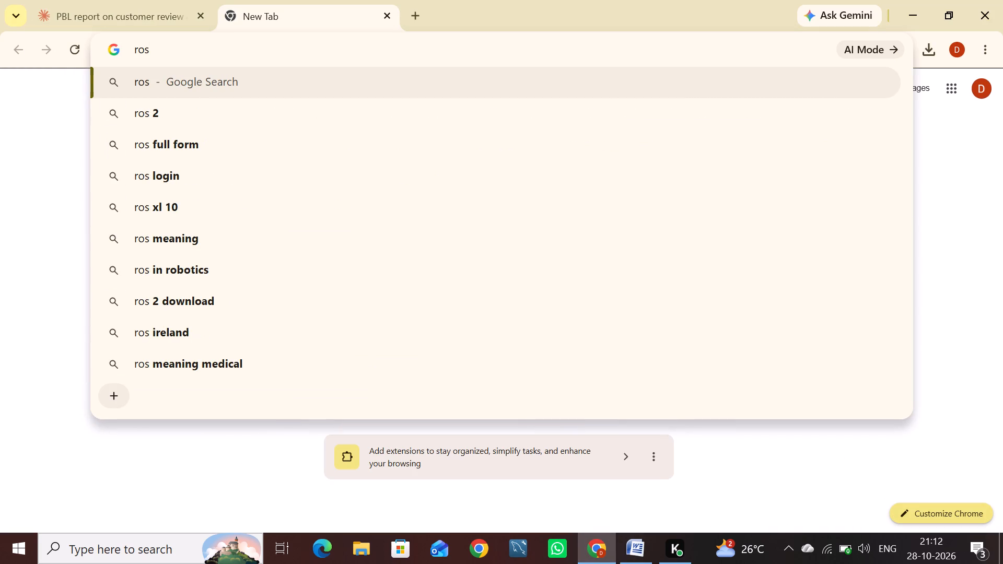
pyautogui.press('BackSpace')
pyautogui.press('BackSpace')
pyautogui.write('ws')
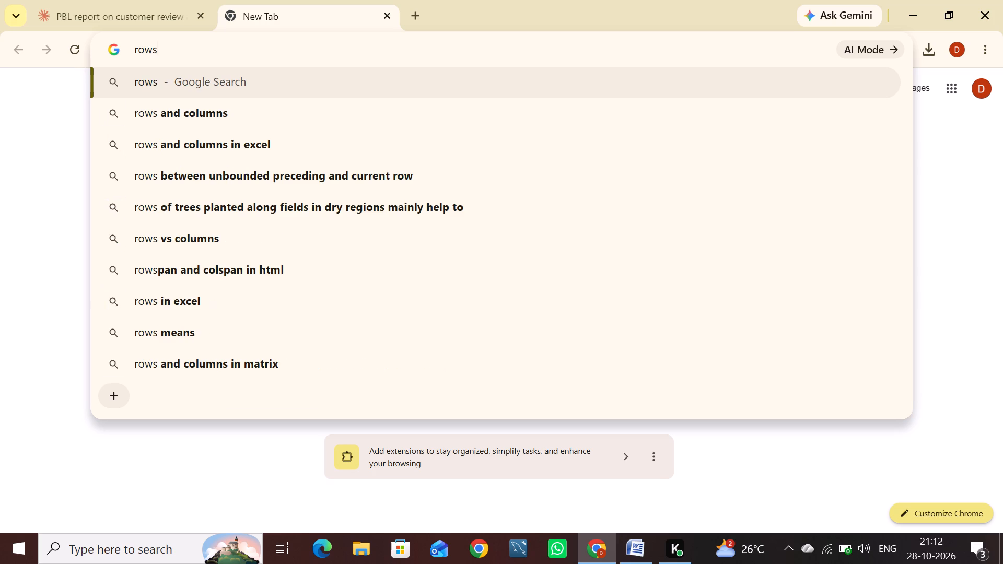
pyautogui.click(165, 108)
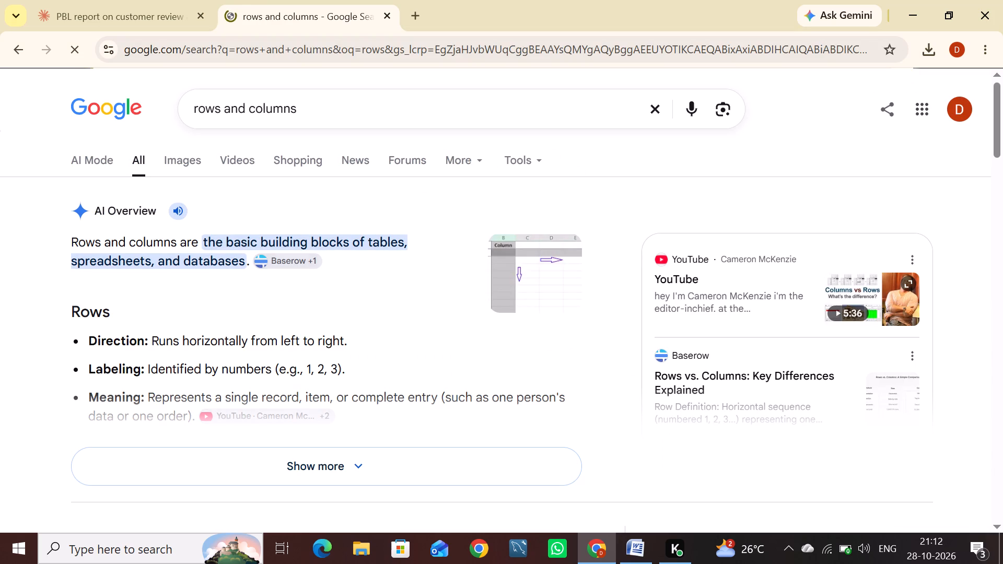
pyautogui.click(192, 150)
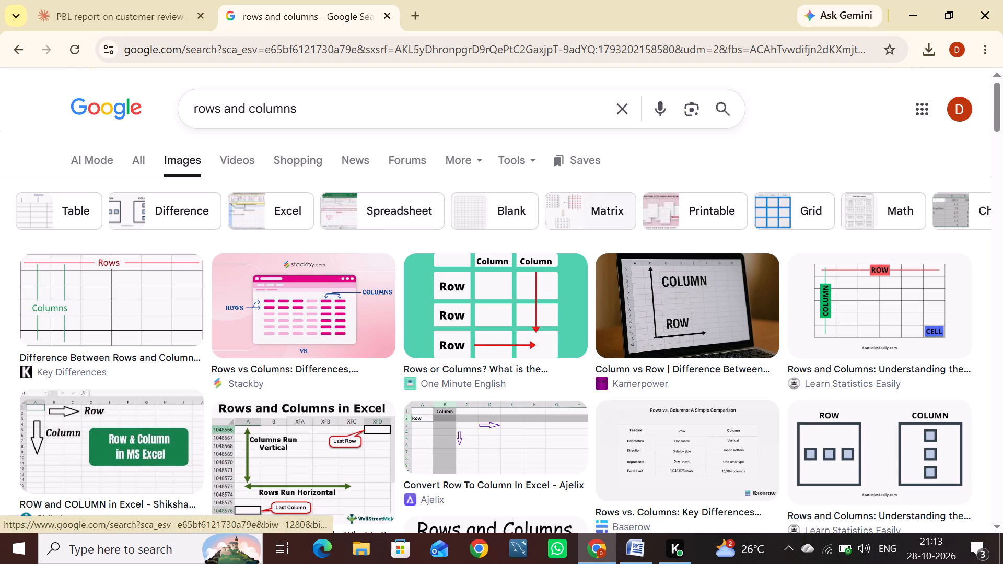
pyautogui.click(57, 204)
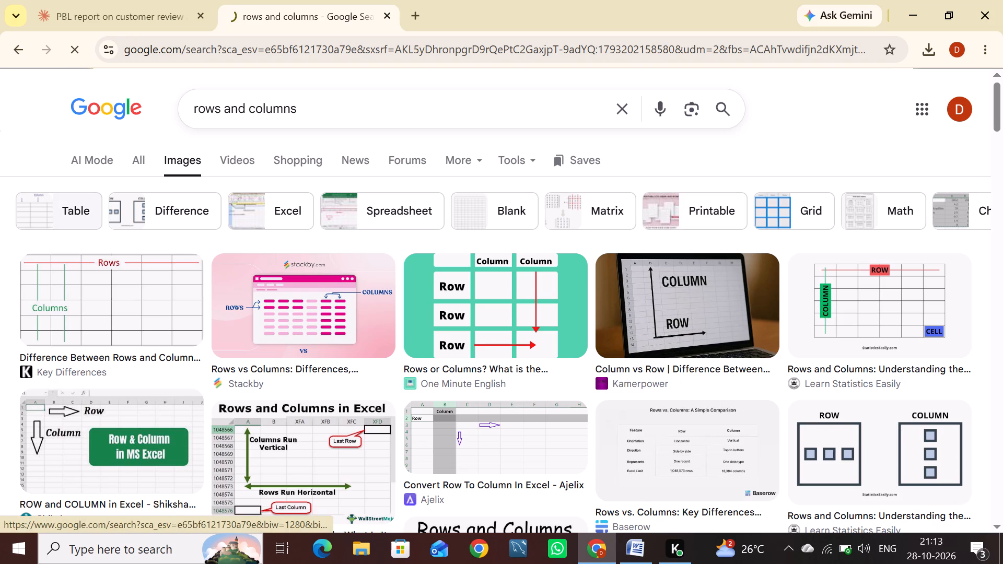